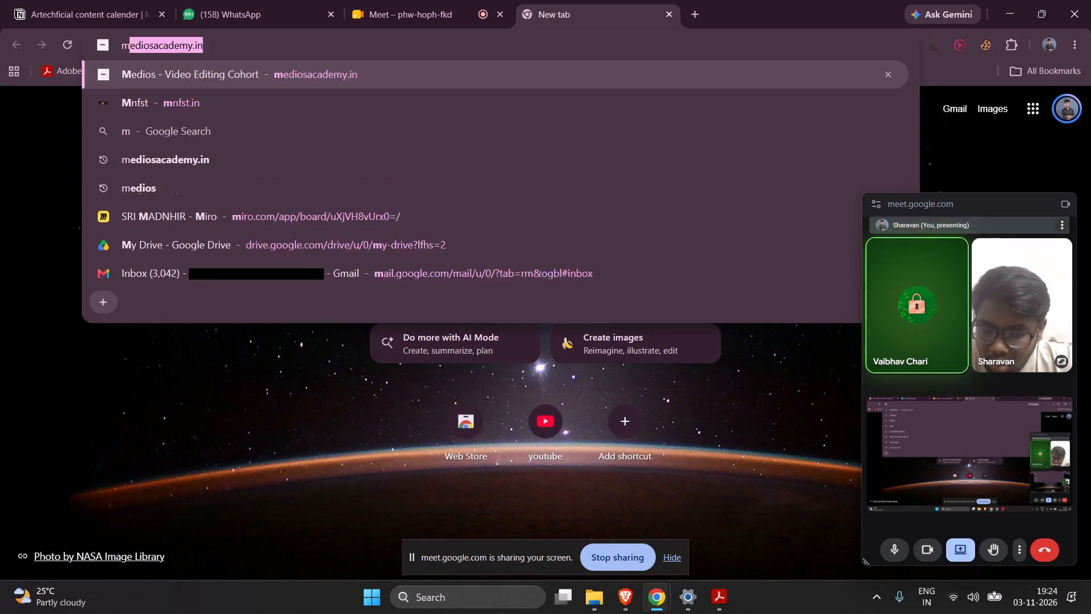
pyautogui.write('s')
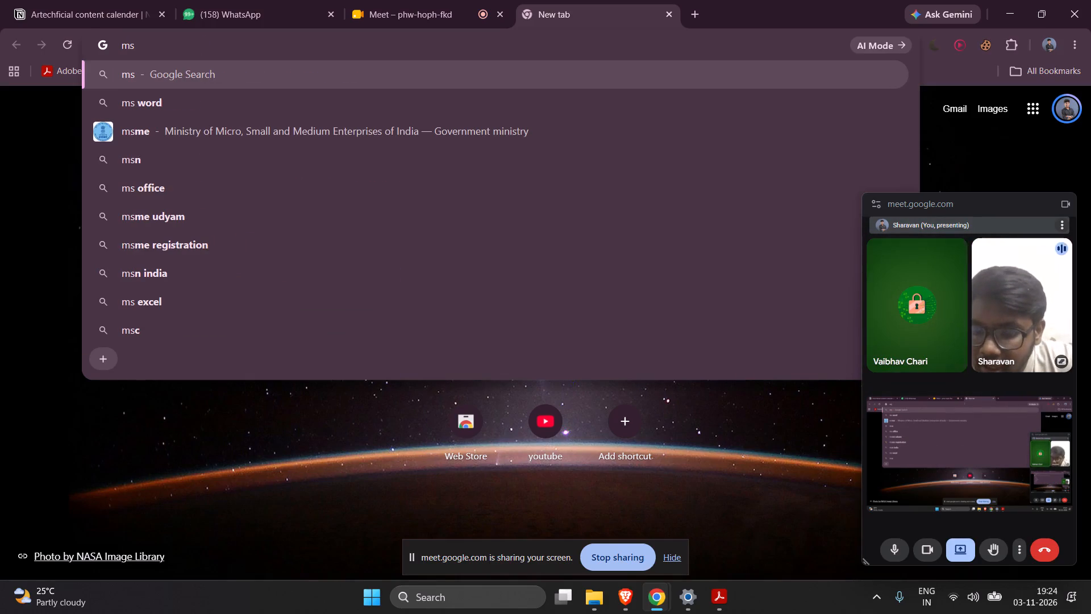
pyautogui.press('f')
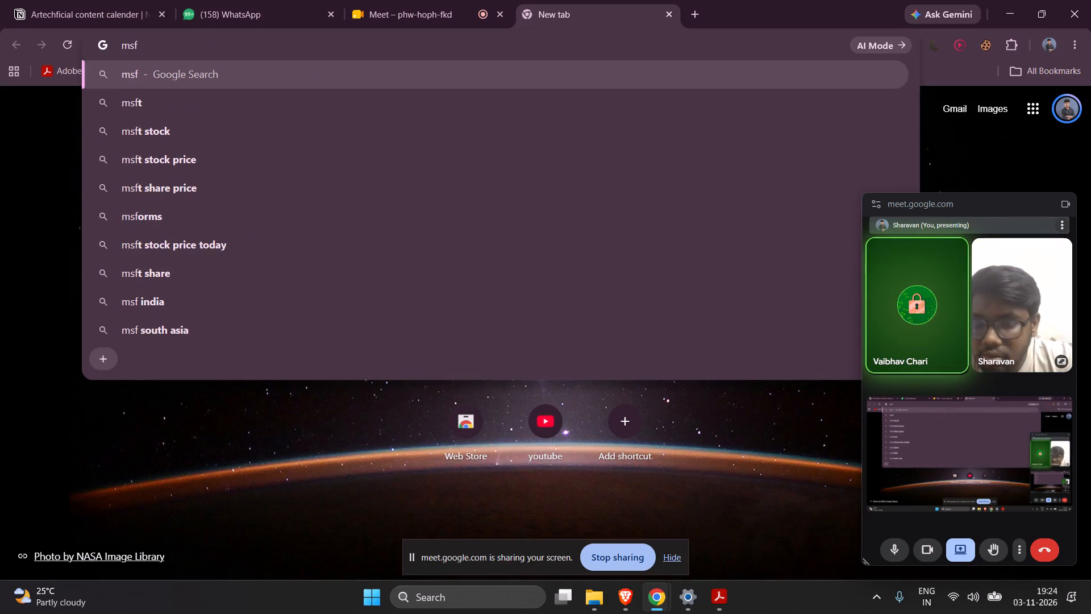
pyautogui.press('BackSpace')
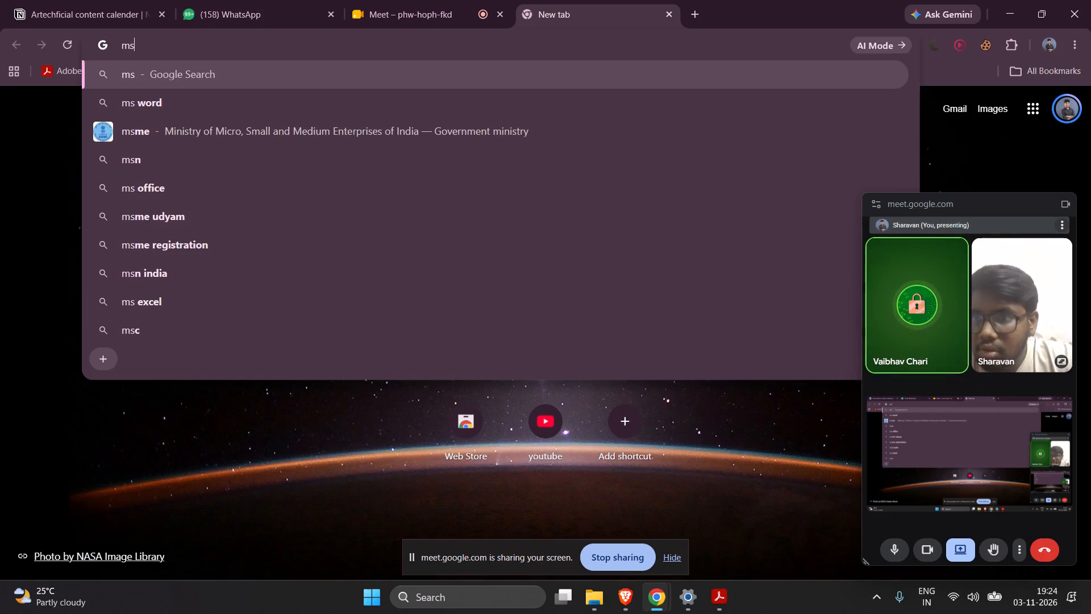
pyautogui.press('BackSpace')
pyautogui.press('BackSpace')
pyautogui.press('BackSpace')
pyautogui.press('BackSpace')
# Search the web for "my funded futures" and open the My Funded Futures homepage at myfundedfutures.com.
pyautogui.write('my funded')
pyautogui.press('Return')
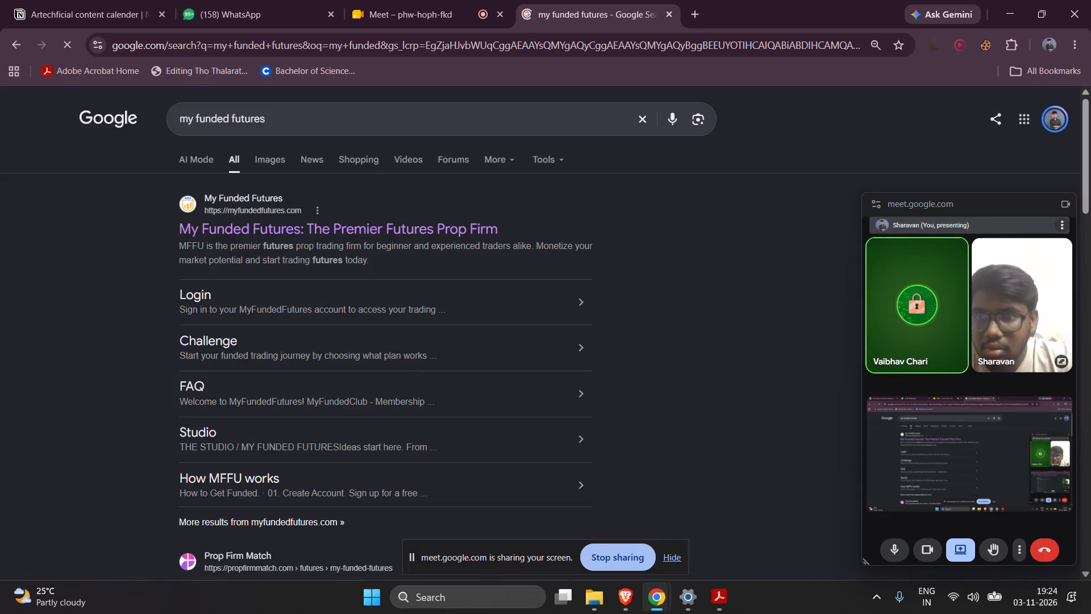
pyautogui.click(339, 236)
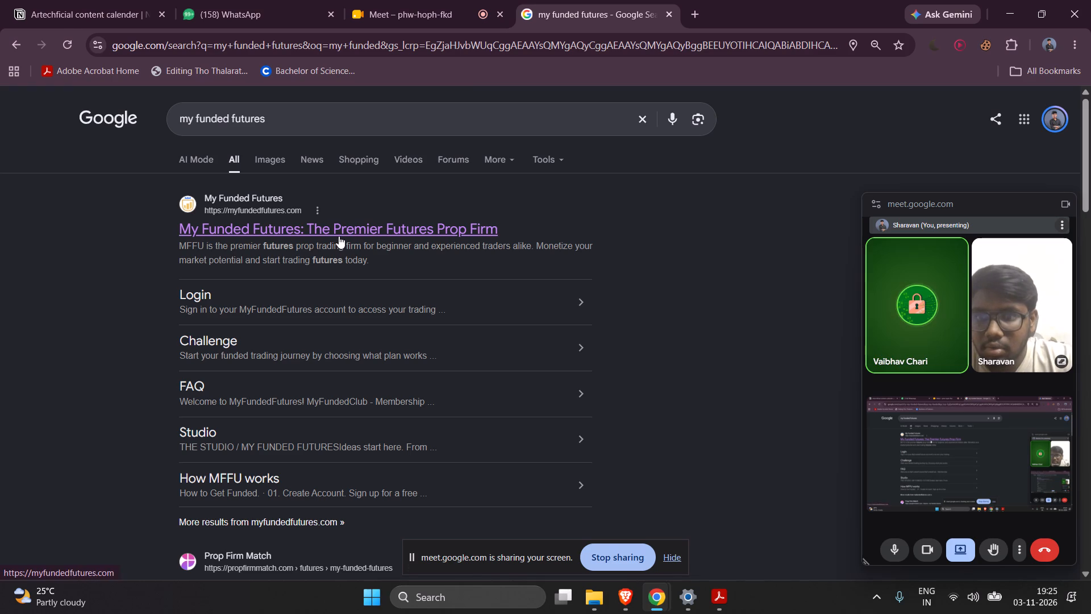
pyautogui.scroll(1, 447, 285)
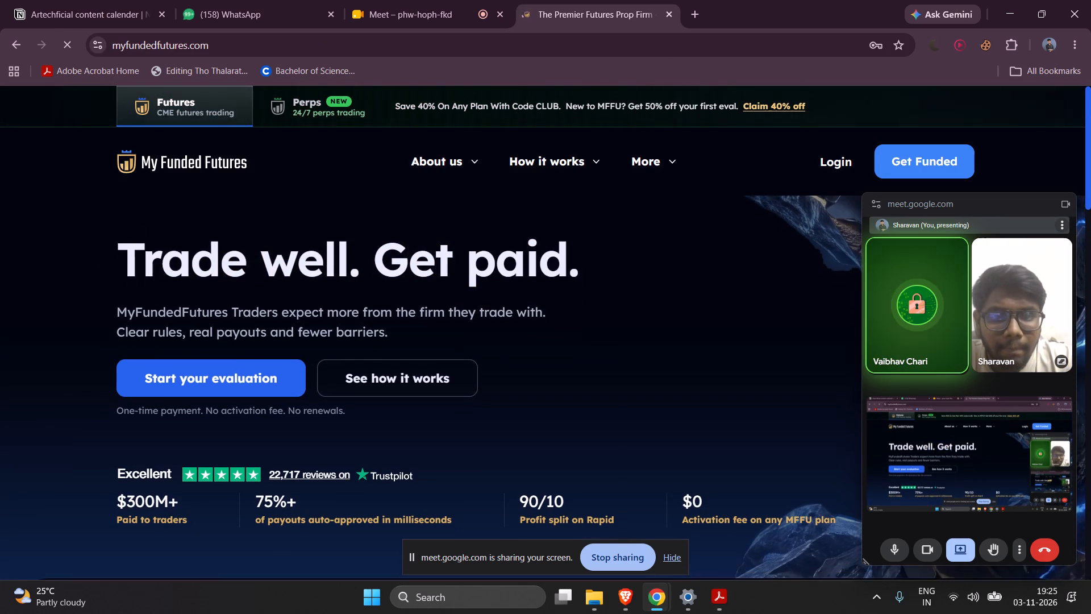
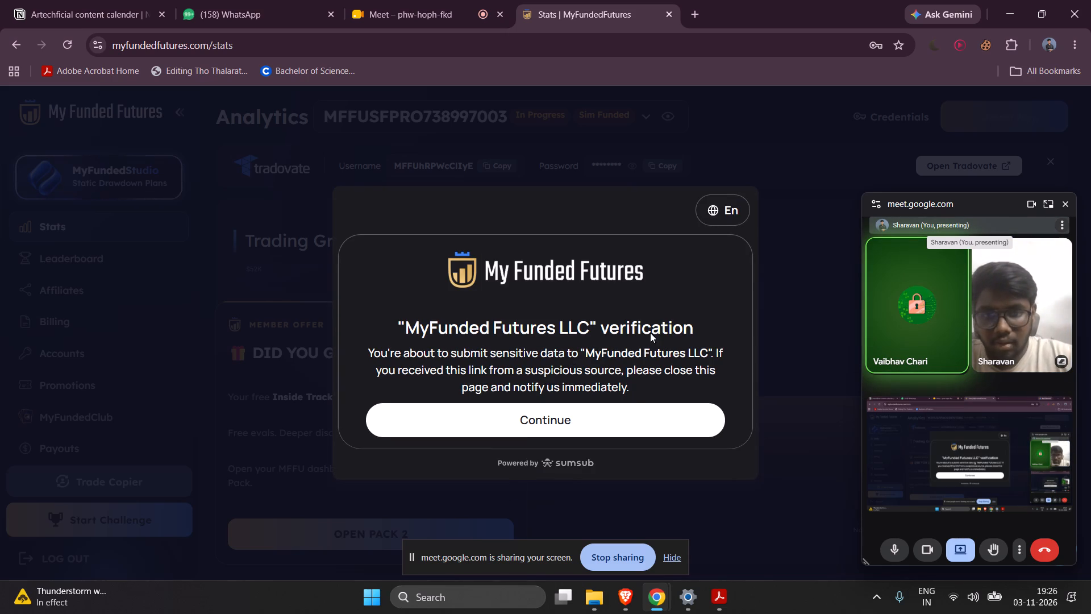
# Start the MyFunded Futures identity verification and agree to data processing with India as the country of residence.
pyautogui.click(618, 420)
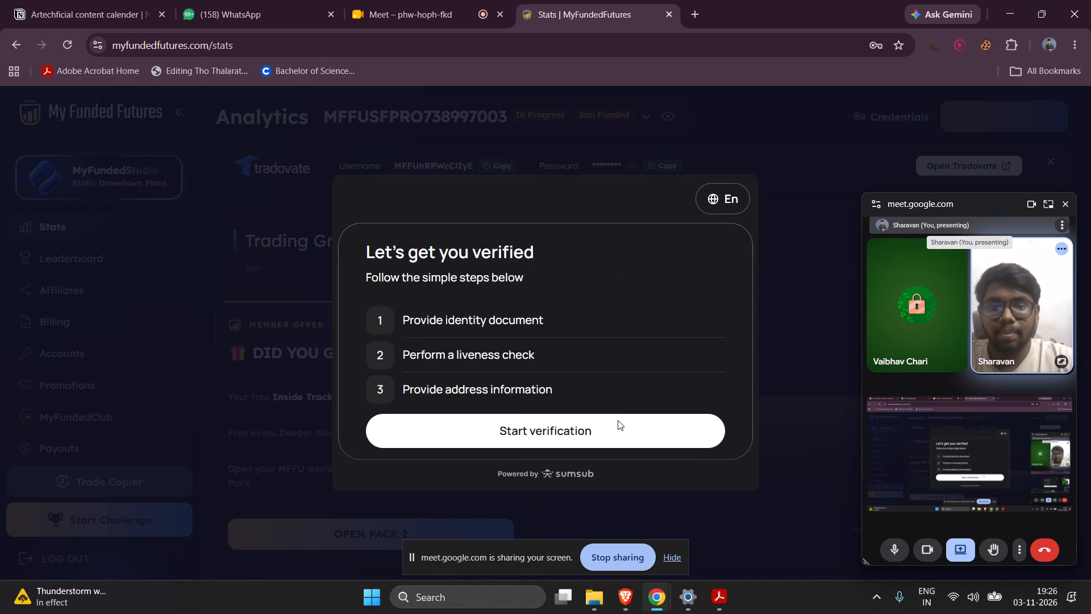
pyautogui.doubleClick(577, 428)
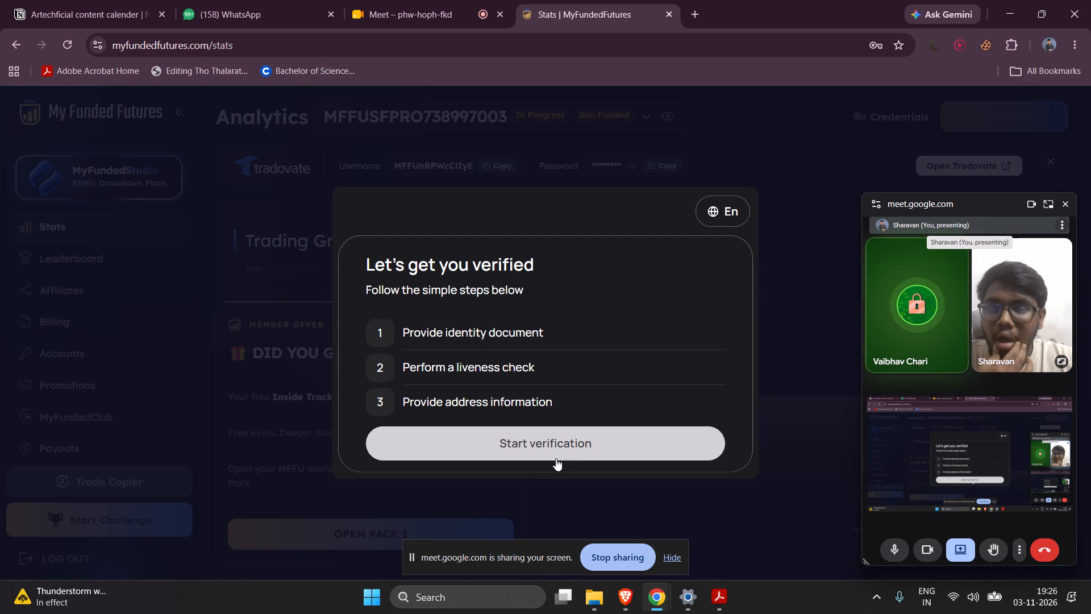
pyautogui.click(573, 436)
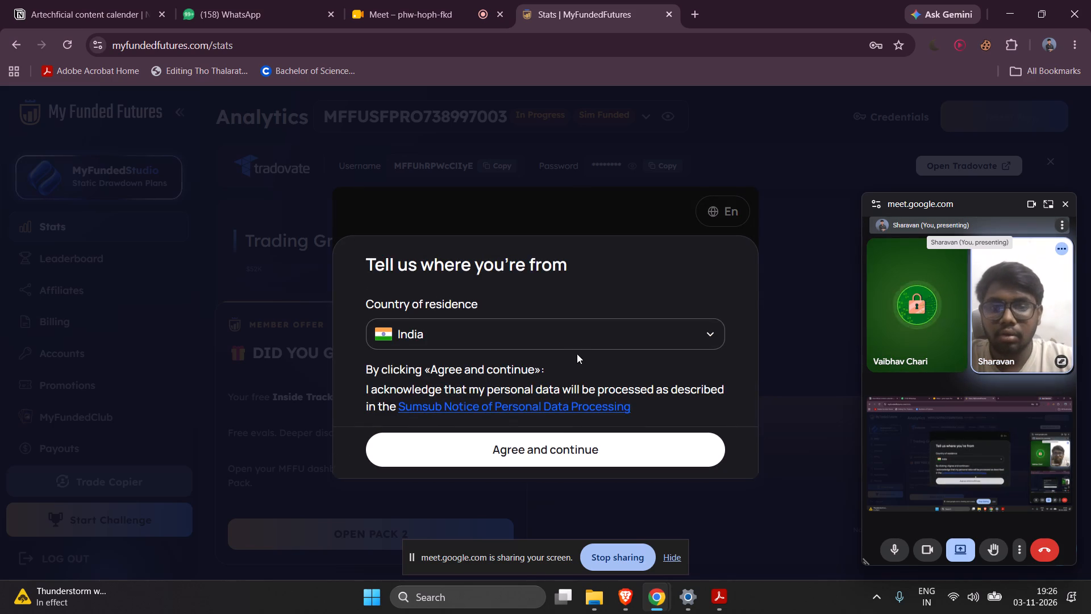
pyautogui.click(546, 453)
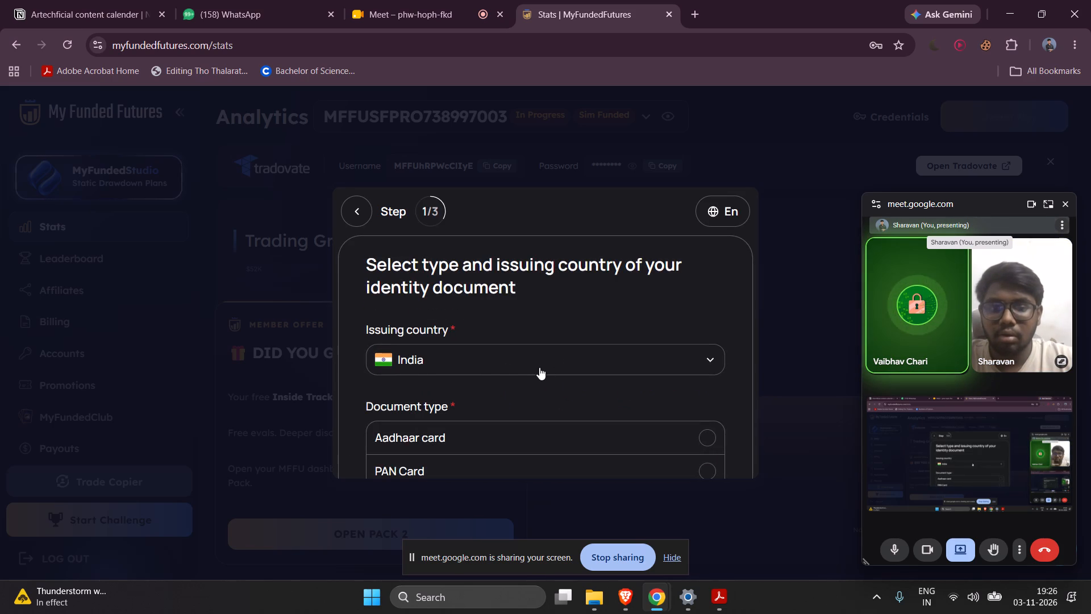
# Choose Aadhaar card as the identity document type.
pyautogui.scroll(-4, 539, 367)
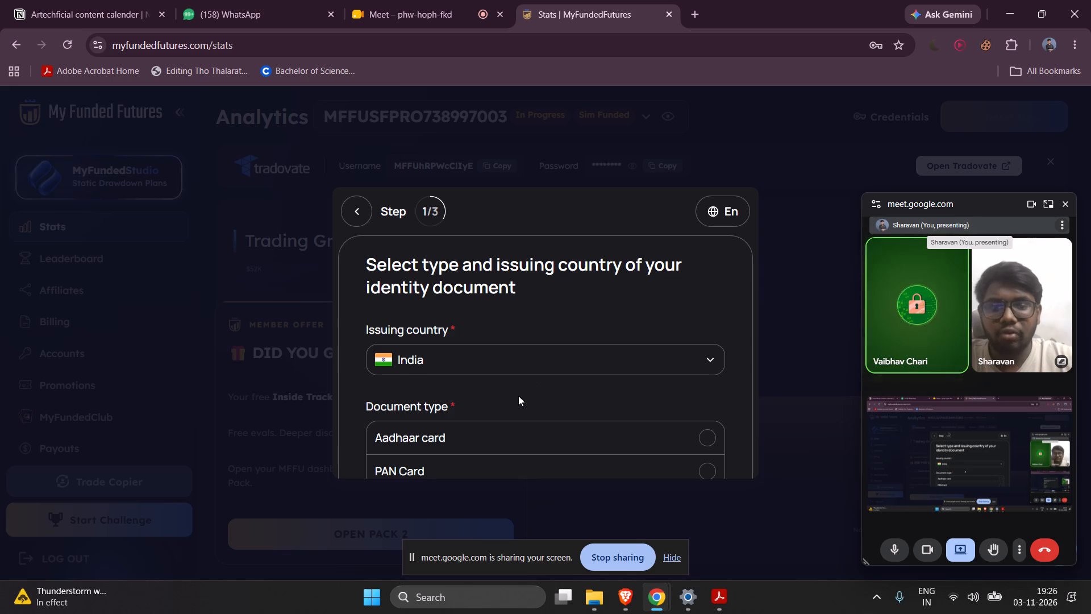
pyautogui.scroll(-2, 564, 276)
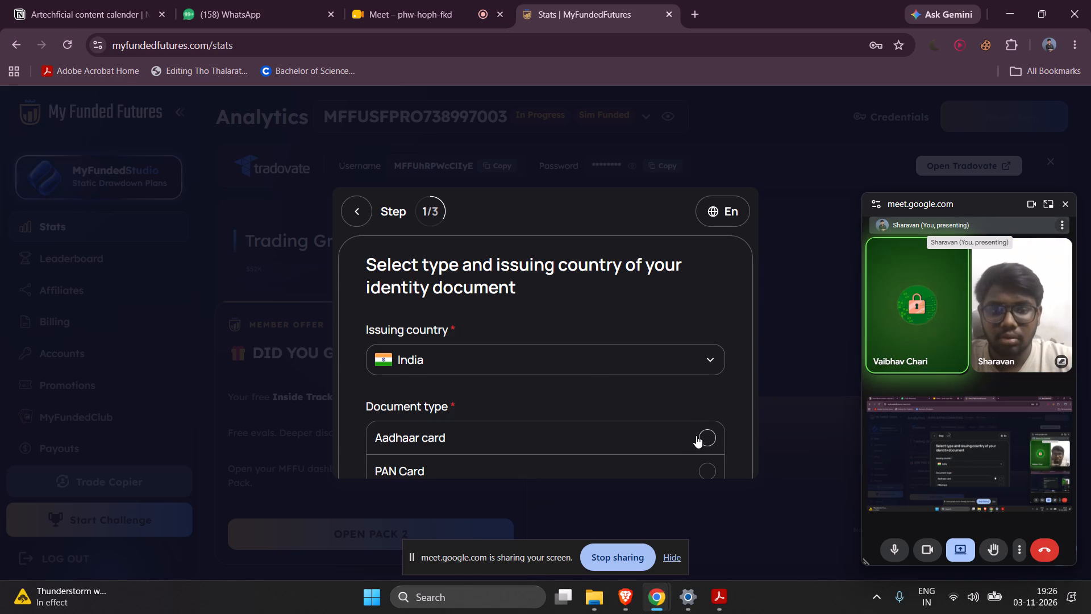
pyautogui.click(698, 436)
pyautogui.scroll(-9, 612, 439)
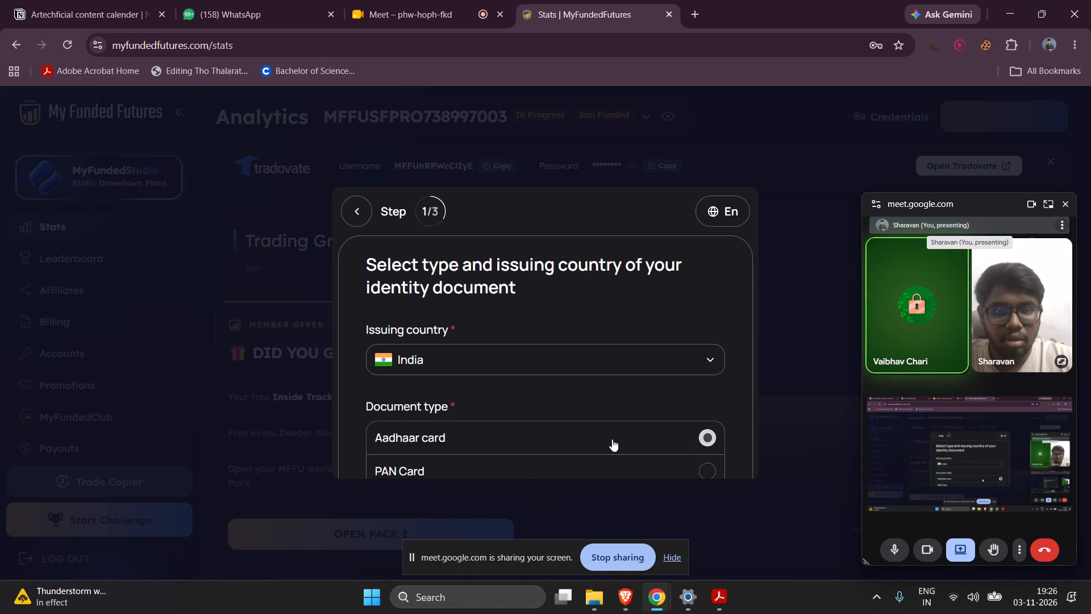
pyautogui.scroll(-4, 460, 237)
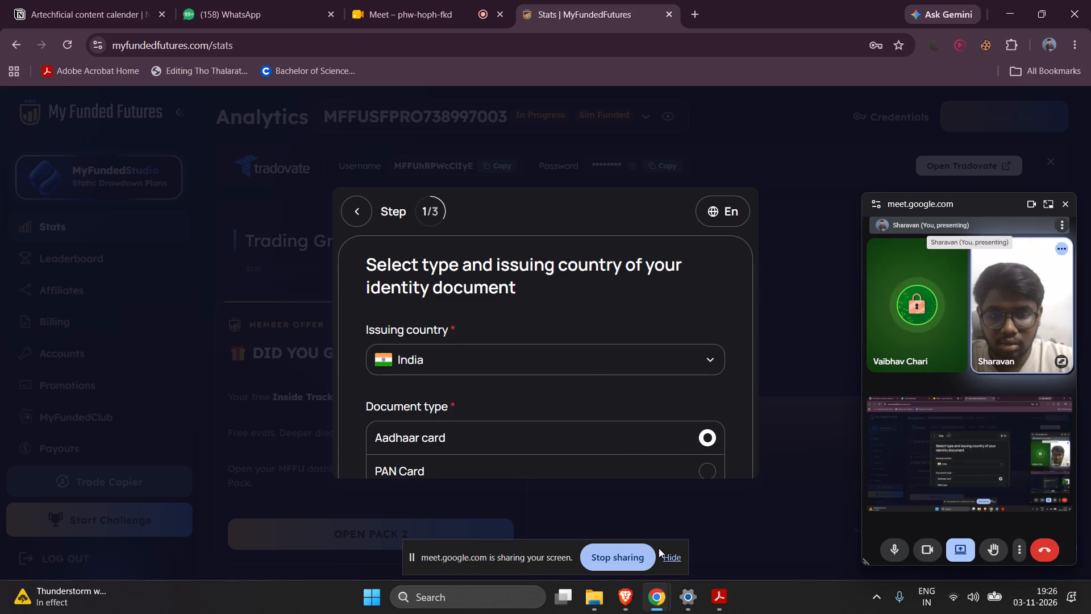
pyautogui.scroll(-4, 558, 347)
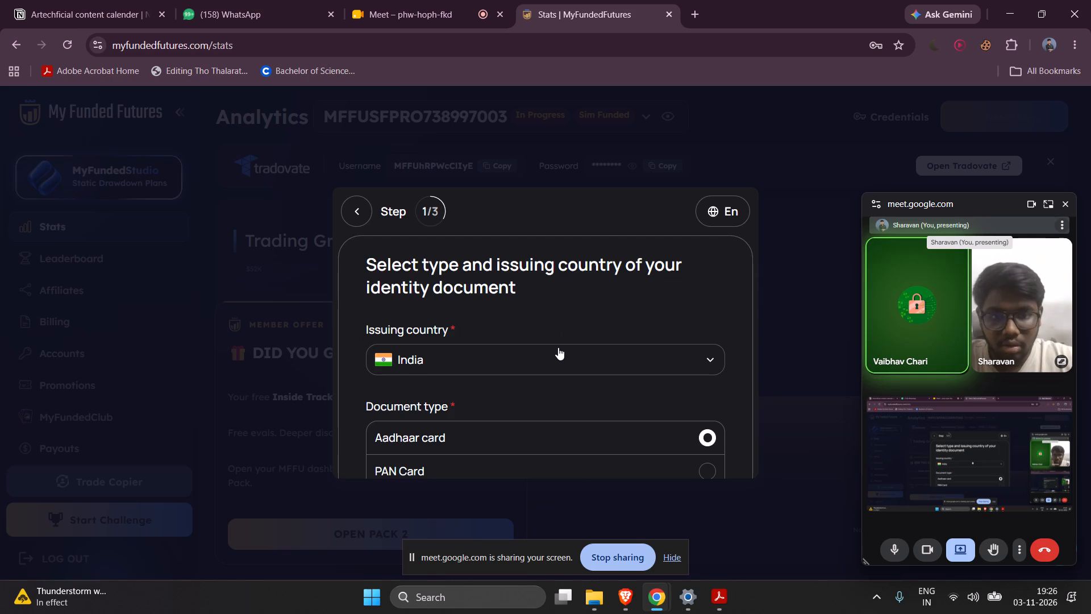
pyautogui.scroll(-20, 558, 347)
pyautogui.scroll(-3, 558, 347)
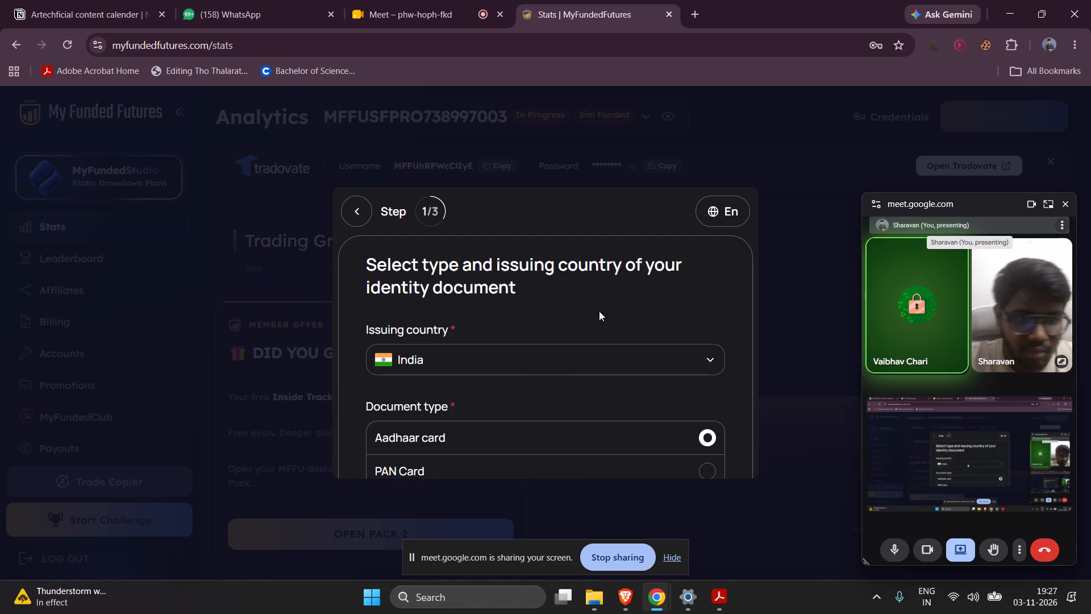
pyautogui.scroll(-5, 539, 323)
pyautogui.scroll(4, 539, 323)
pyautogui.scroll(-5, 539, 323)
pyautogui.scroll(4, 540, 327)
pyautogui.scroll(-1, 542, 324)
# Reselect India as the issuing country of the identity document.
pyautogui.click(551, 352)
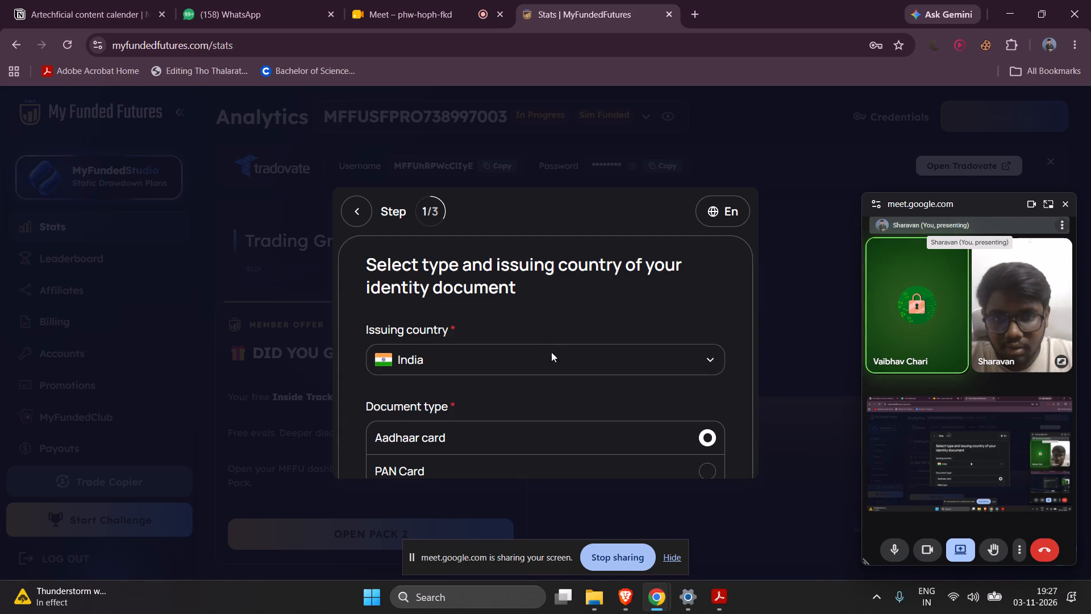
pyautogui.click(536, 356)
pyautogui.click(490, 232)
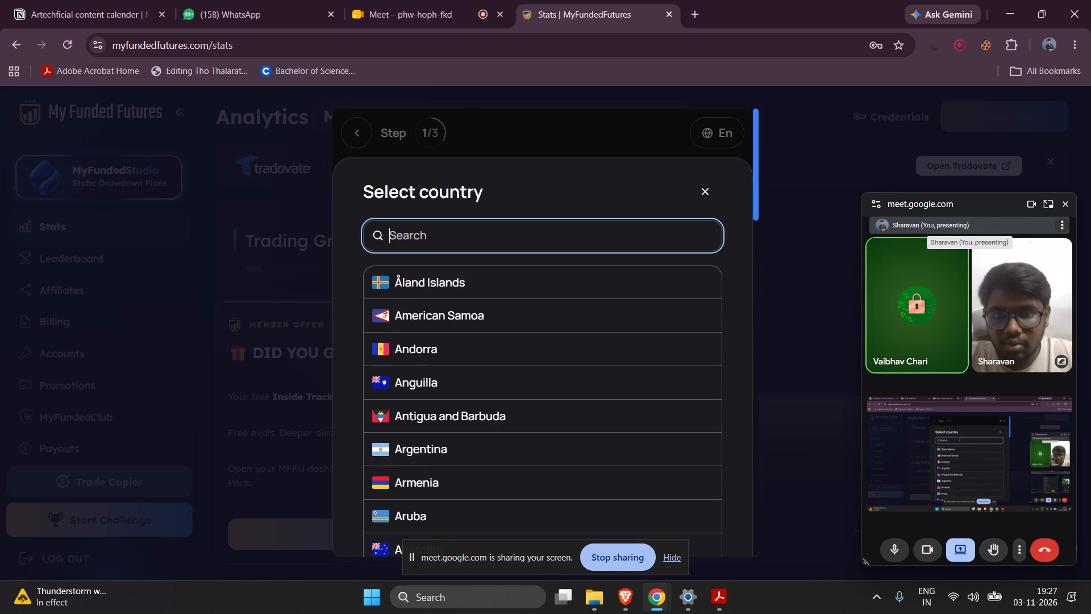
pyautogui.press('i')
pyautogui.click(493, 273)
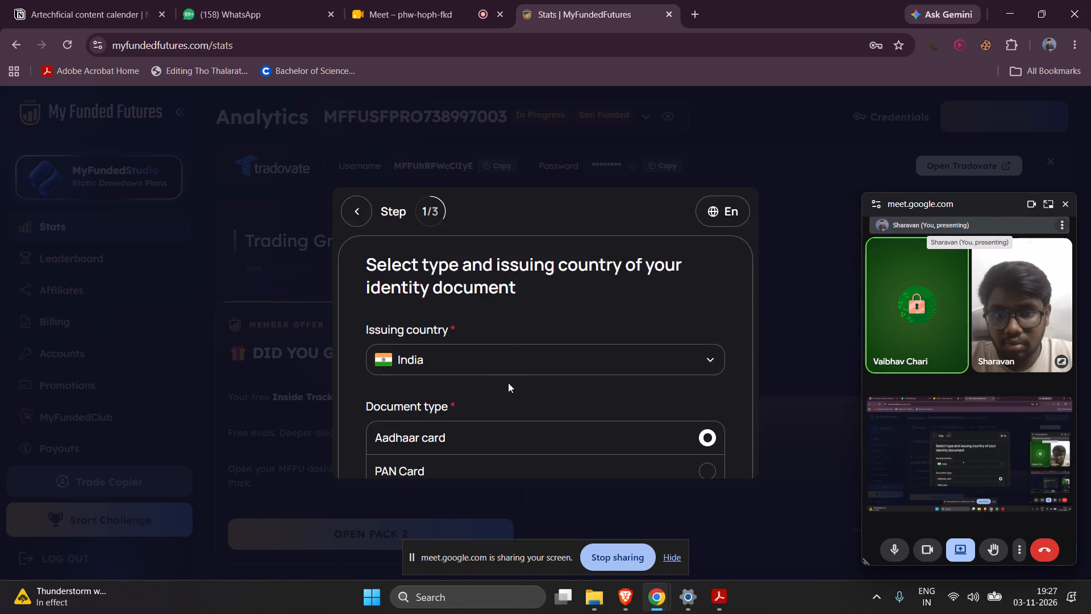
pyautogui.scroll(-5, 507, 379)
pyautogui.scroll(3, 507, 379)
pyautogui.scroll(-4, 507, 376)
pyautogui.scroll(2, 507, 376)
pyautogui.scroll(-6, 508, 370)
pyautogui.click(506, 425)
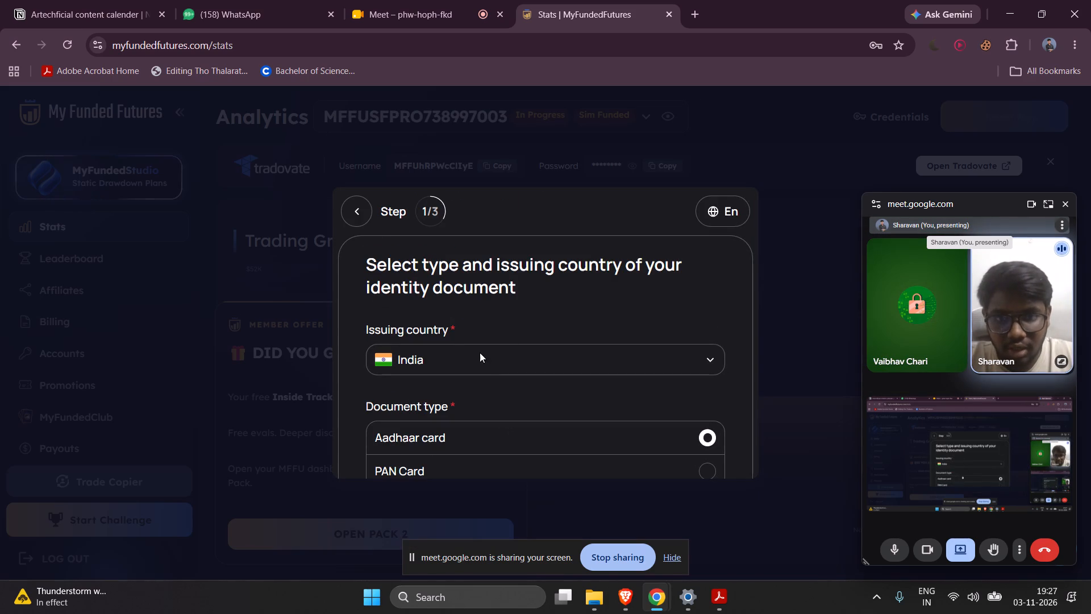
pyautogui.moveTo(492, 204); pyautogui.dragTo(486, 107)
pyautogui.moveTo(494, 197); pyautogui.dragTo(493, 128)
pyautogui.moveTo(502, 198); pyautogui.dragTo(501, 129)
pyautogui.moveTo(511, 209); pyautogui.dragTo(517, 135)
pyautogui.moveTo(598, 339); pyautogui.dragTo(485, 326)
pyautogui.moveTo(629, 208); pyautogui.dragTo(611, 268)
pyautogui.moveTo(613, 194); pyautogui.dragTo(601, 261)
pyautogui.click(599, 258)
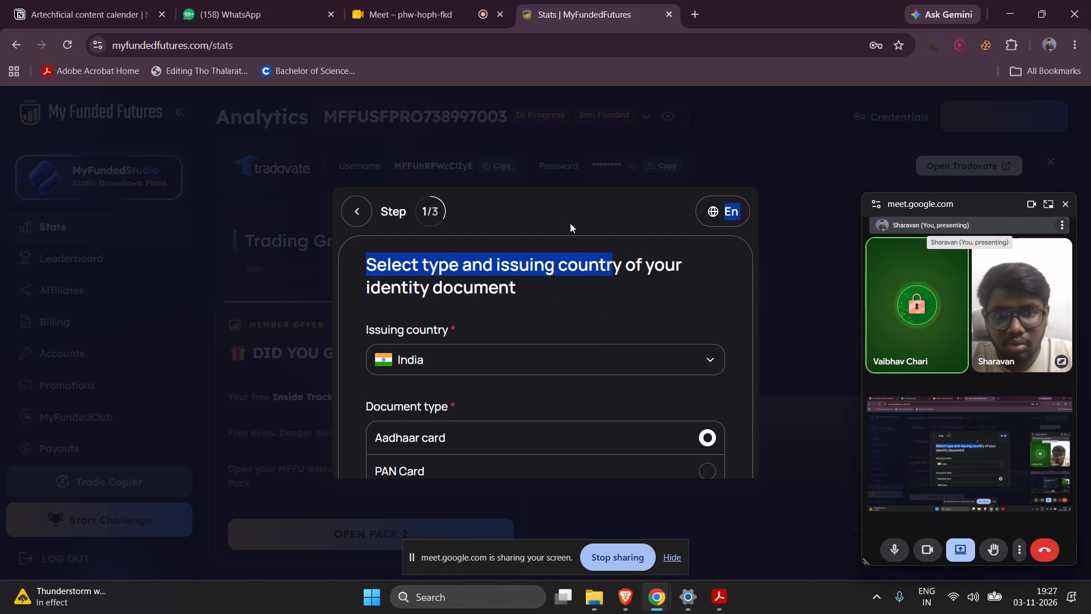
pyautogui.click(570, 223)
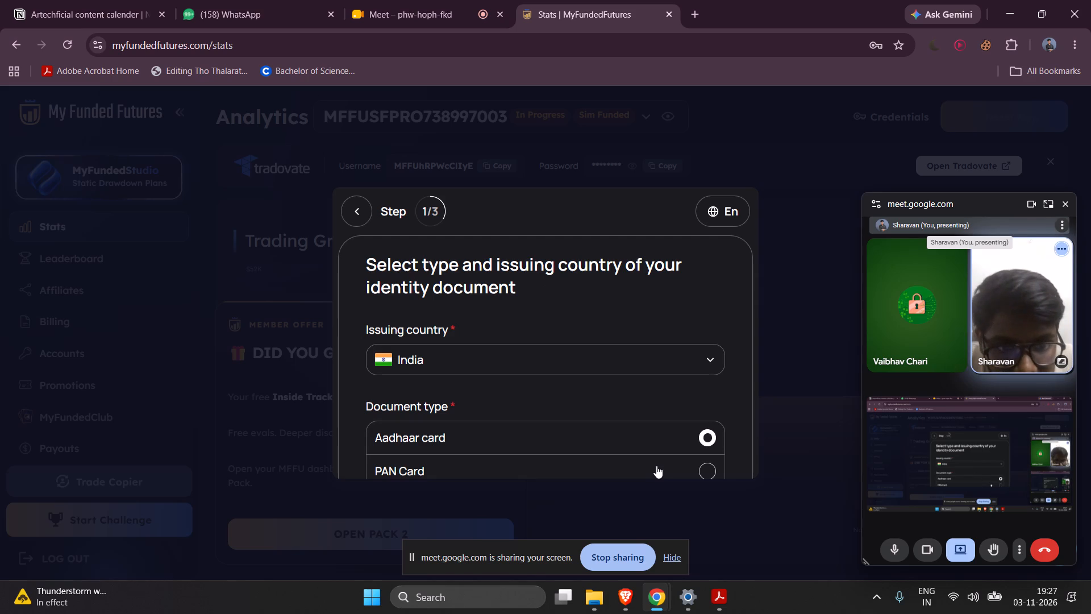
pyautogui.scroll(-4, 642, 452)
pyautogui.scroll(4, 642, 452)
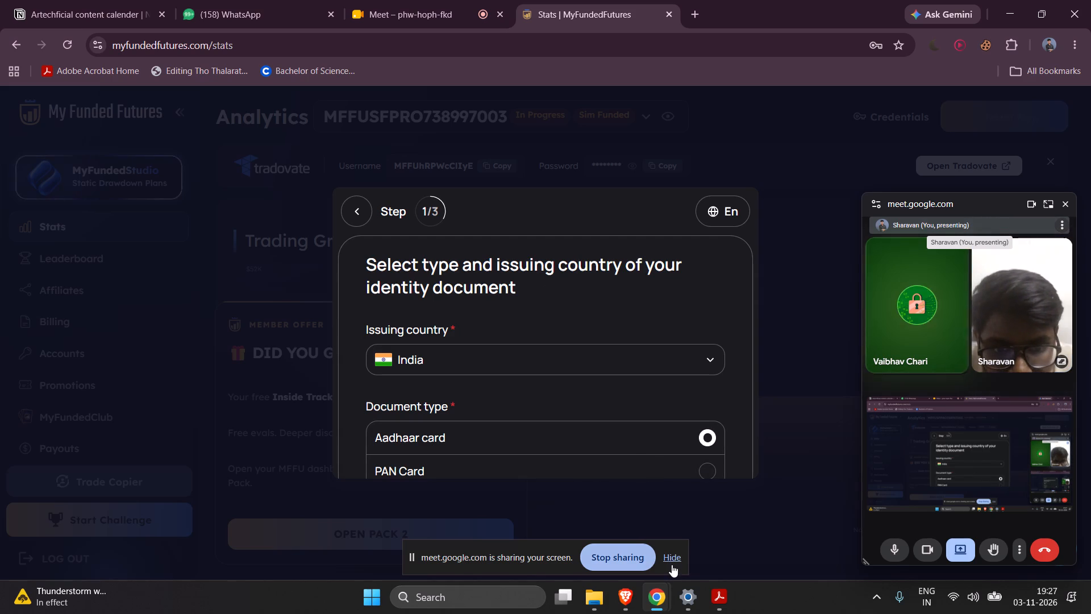
# Hide the screen-sharing notice that overlays the page.
pyautogui.click(672, 565)
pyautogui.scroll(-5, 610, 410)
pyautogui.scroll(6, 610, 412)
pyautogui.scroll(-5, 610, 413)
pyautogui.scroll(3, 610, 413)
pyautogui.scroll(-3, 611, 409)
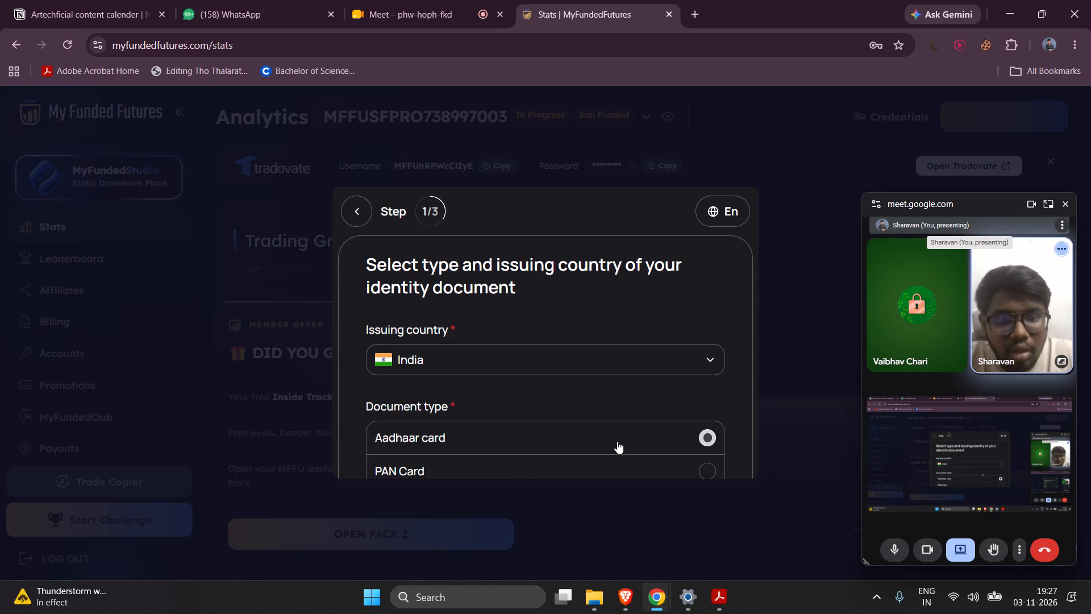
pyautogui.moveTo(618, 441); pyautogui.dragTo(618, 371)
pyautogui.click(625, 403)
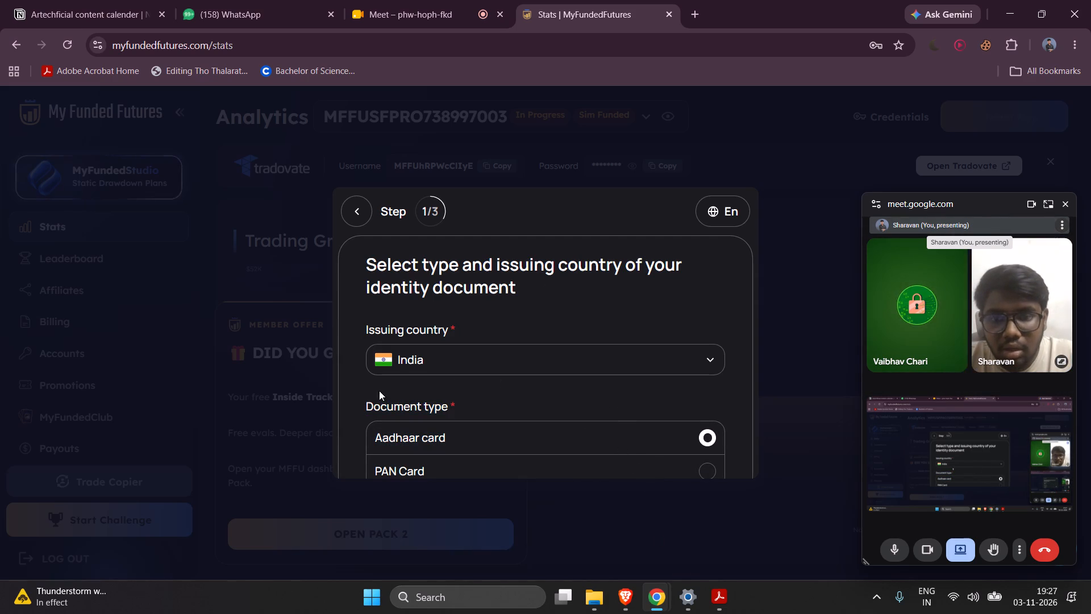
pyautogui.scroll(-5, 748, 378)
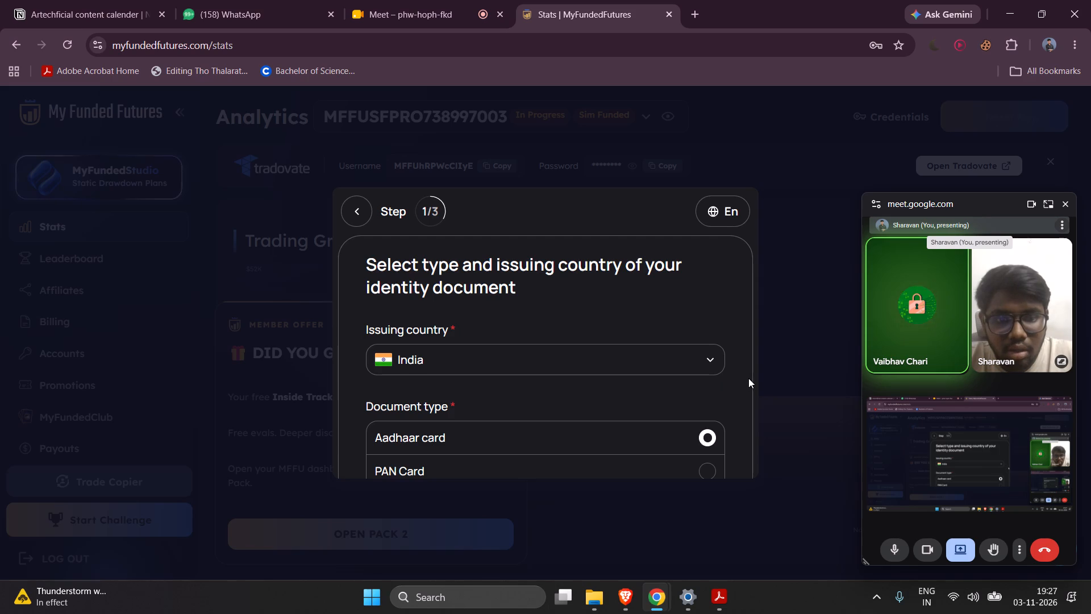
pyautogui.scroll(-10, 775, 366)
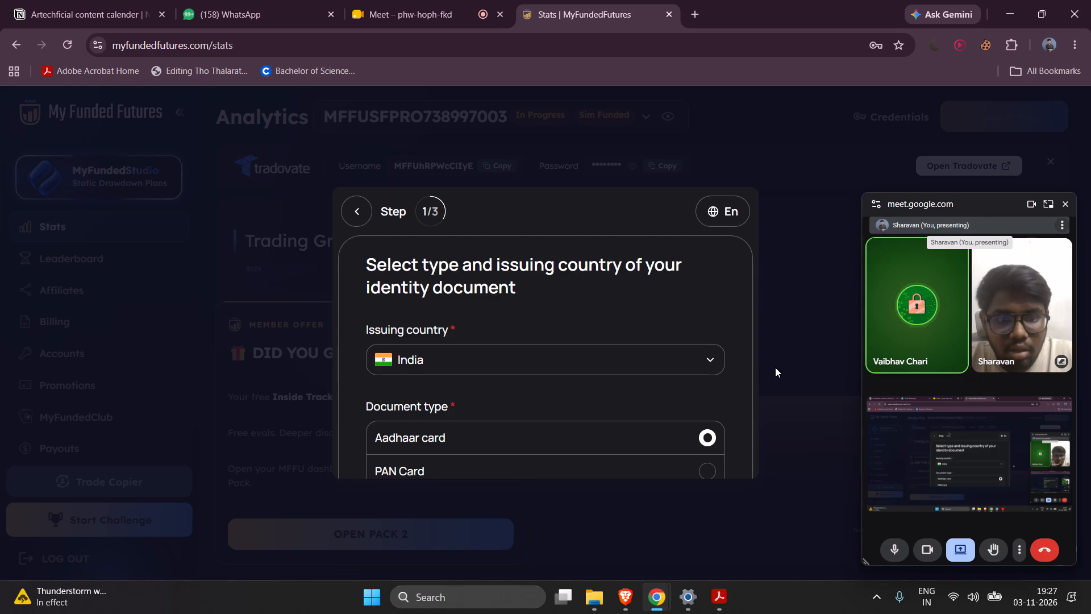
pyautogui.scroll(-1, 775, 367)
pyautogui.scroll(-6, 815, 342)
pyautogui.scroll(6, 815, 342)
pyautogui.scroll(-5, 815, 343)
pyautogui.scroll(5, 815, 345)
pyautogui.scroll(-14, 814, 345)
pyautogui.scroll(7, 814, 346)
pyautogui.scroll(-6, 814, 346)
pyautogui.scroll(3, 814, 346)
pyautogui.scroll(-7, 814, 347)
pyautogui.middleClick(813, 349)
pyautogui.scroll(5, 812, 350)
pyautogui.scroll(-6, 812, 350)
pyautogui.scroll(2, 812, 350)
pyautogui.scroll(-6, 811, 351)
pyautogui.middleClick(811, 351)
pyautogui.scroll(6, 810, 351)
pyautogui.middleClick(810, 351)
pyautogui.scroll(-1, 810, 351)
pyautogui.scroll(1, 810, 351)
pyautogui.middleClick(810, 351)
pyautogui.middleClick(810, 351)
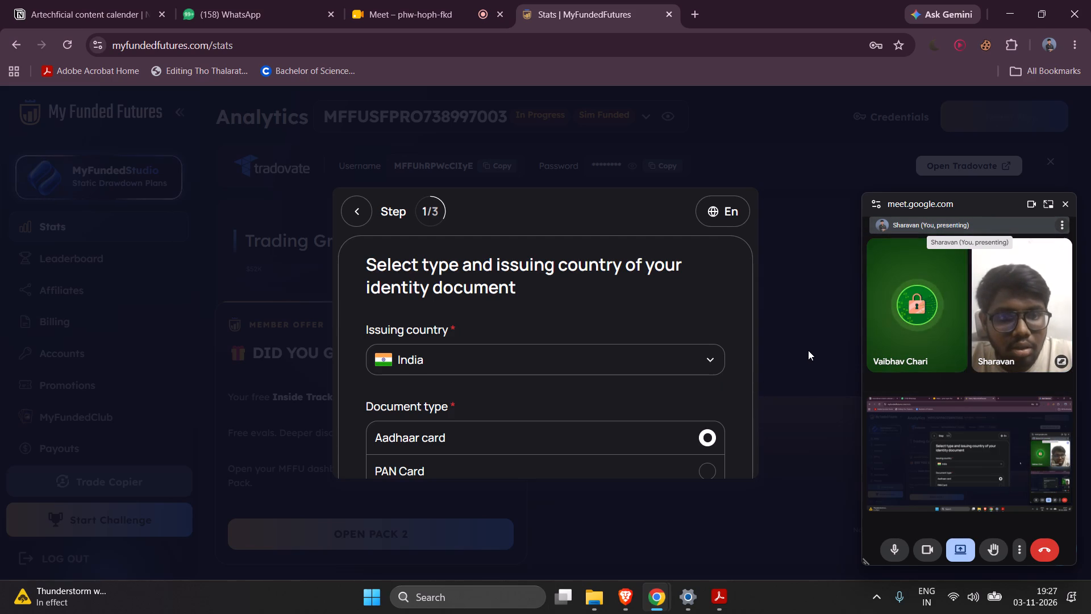
# Go back from the identity document selection to the previous verification screen.
pyautogui.click(353, 212)
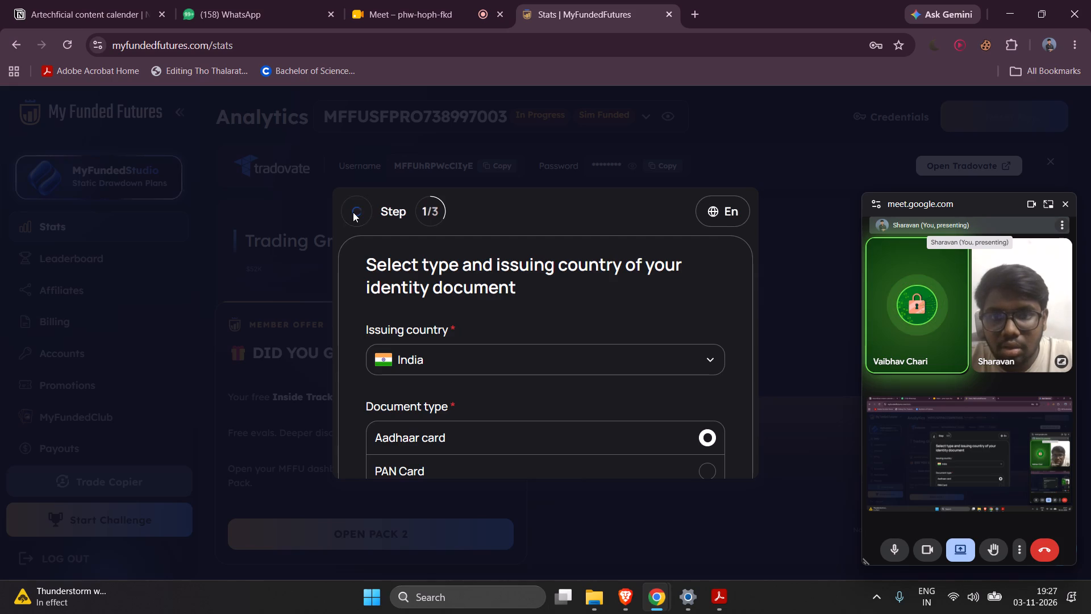
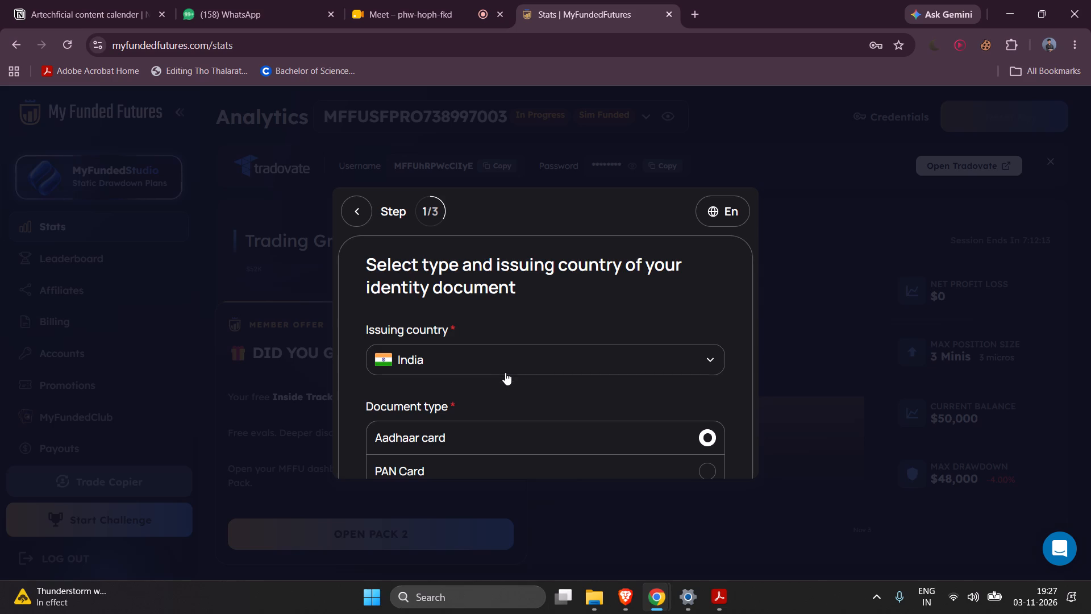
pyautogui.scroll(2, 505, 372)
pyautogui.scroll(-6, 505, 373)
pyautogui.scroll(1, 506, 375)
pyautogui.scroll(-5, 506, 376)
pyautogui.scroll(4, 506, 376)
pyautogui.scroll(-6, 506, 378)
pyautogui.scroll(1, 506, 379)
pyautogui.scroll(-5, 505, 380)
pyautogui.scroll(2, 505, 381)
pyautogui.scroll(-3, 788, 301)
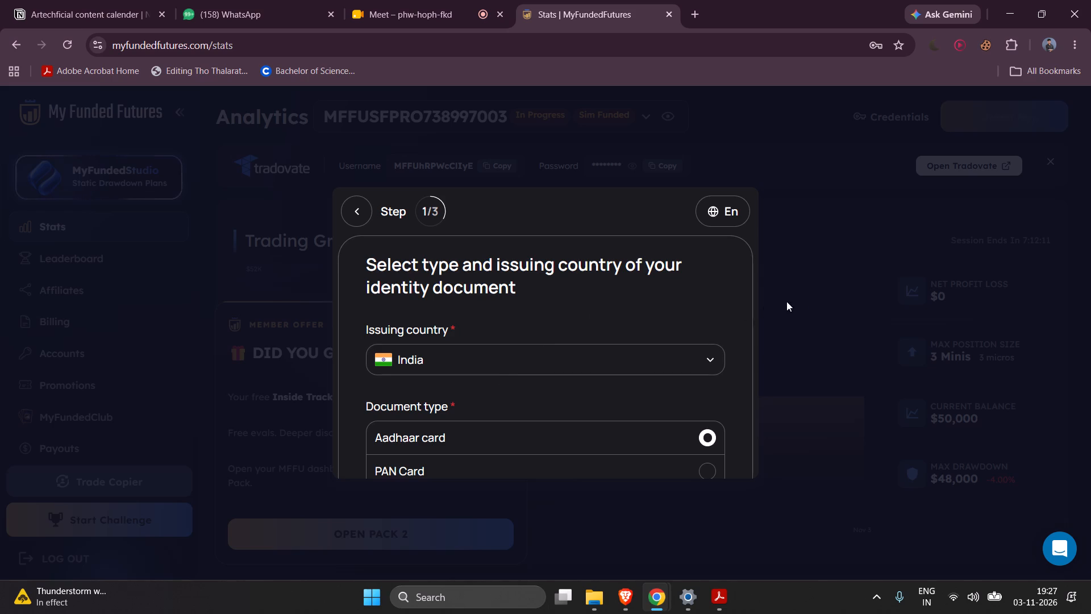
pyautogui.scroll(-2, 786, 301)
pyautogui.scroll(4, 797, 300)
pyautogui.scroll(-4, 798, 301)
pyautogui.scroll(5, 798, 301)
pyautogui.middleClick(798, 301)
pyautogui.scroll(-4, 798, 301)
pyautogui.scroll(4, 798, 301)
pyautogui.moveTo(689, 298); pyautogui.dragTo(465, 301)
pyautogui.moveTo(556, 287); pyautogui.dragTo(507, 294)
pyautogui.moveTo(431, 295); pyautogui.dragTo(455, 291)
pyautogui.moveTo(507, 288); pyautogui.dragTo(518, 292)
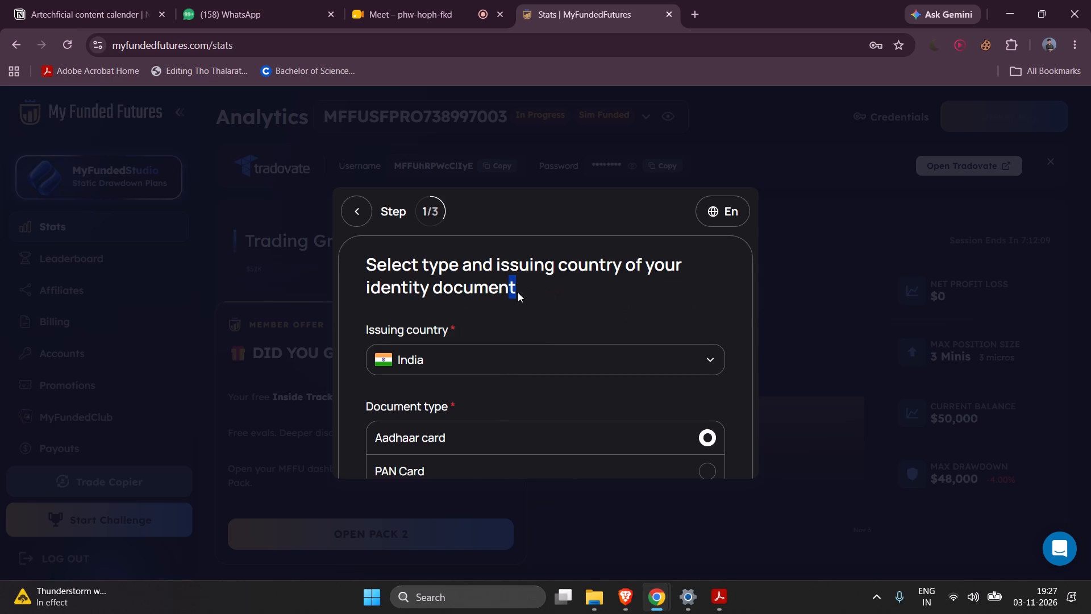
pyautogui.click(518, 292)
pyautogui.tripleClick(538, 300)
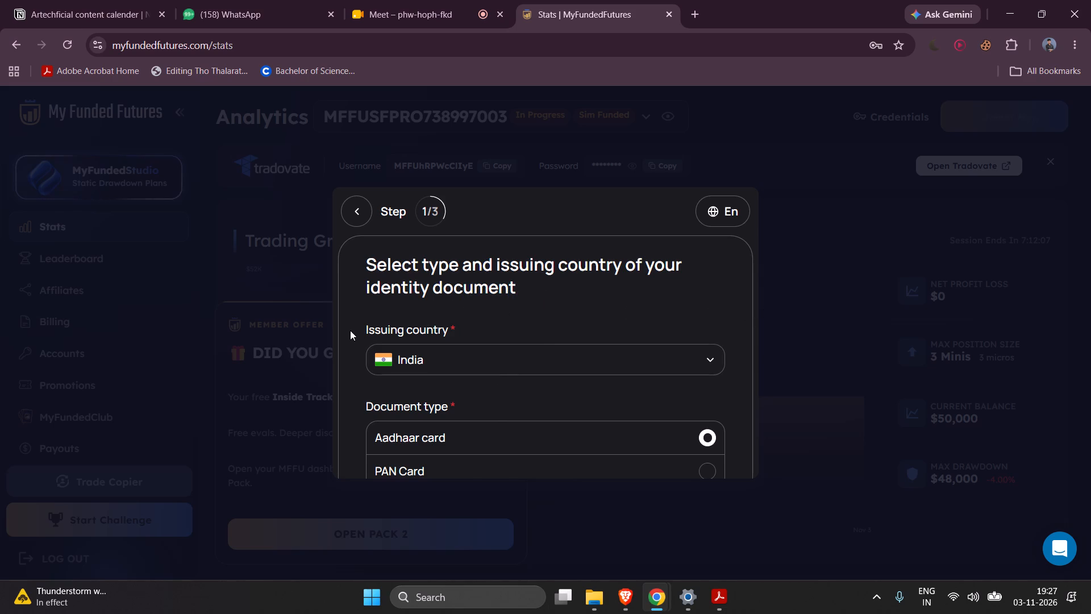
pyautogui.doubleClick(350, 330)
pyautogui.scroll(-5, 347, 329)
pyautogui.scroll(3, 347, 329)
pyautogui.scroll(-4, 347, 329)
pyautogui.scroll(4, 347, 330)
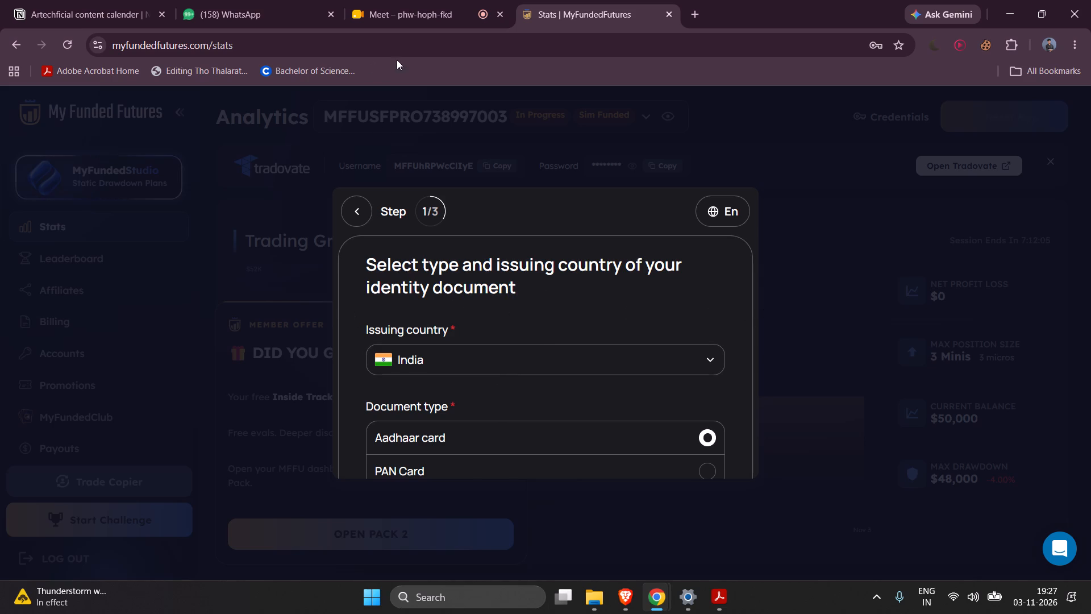
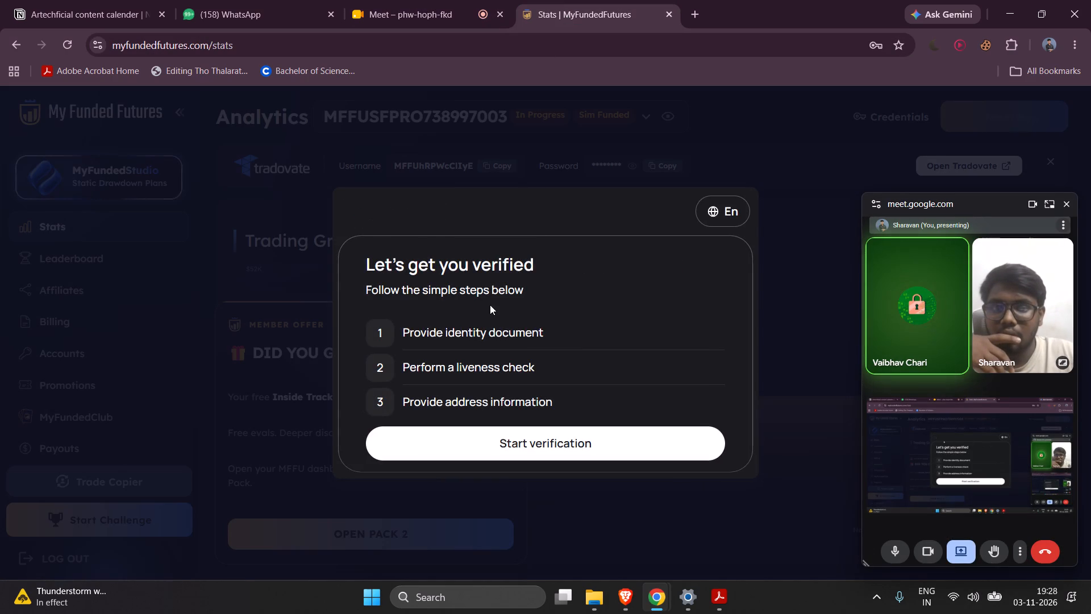
# Transfer the myfundedfutures.com/stats address from Chrome to the address bar of the new tab in Brave.
pyautogui.click(299, 50)
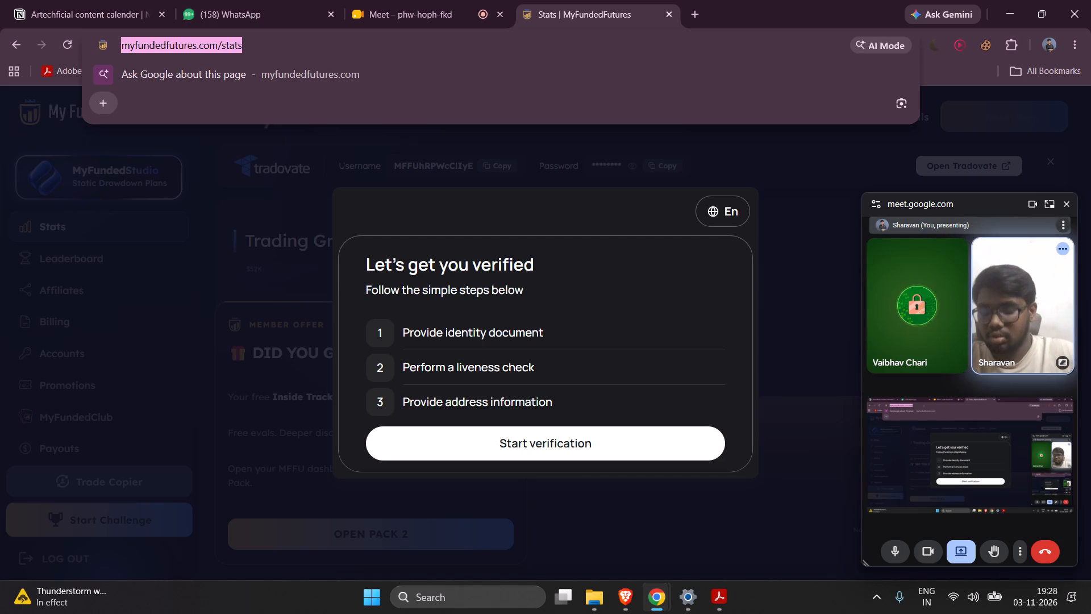
pyautogui.hotkey('ctrl', 'x')
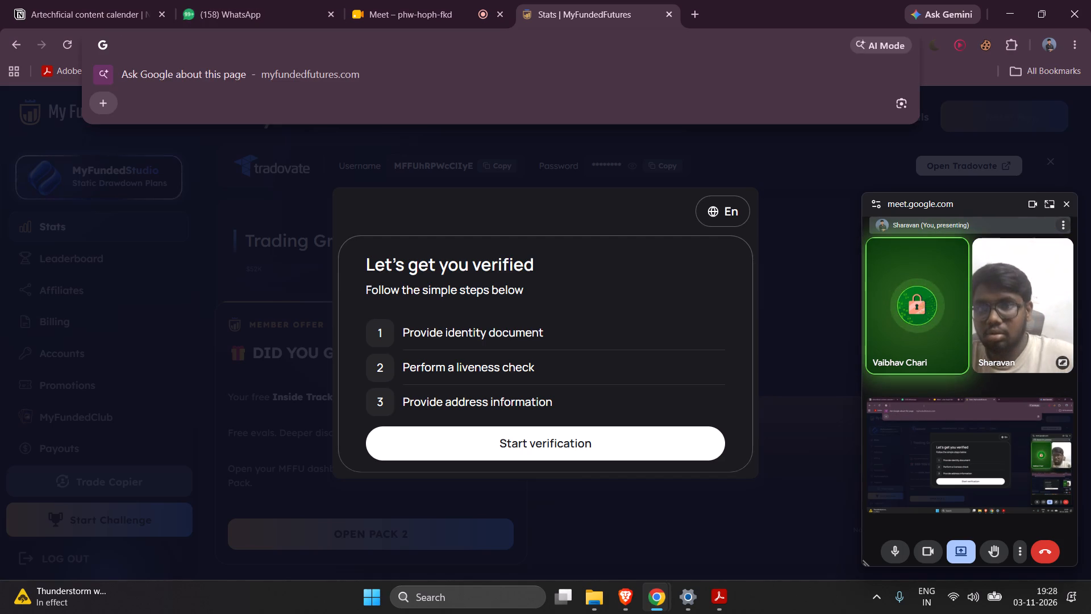
pyautogui.click(628, 601)
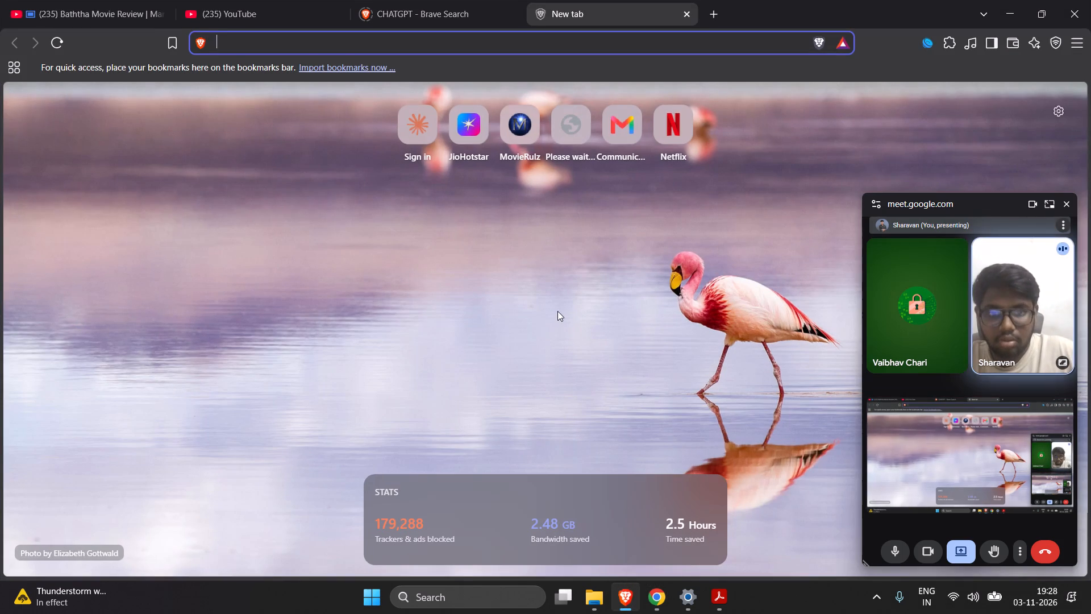
pyautogui.click(617, 43)
pyautogui.hotkey('ctrl', 'v')
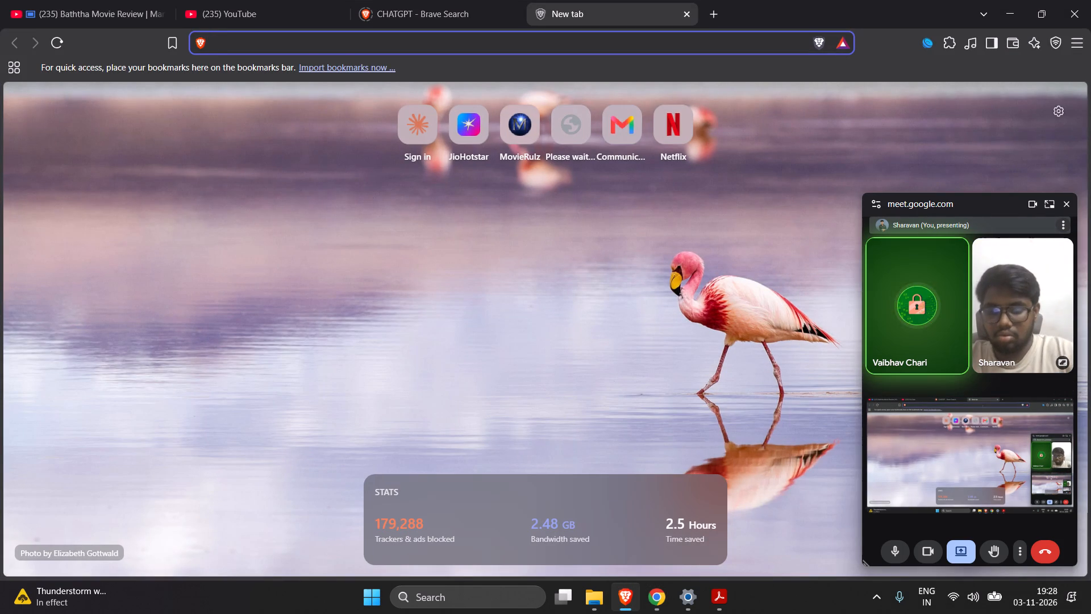
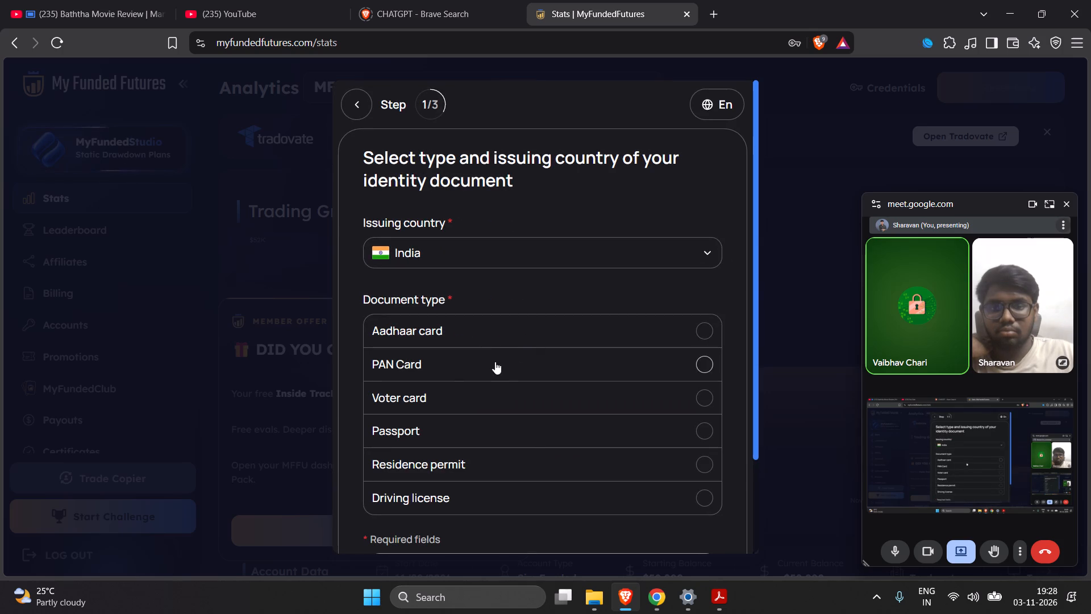
# Select Aadhaar card as the identity document type and continue to the document upload instructions.
pyautogui.click(503, 330)
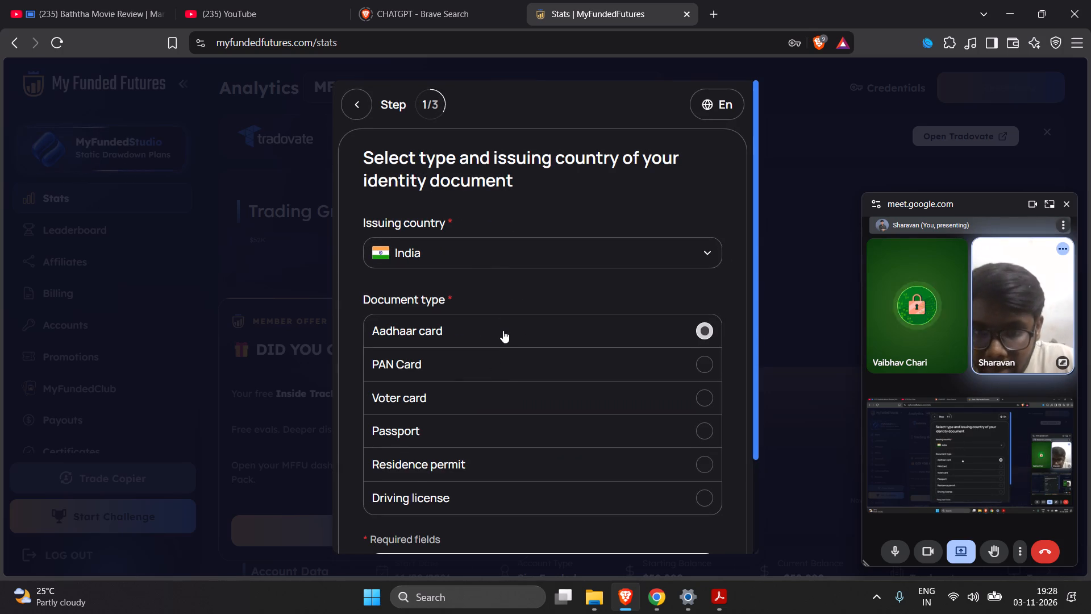
pyautogui.scroll(-2, 503, 330)
pyautogui.click(519, 464)
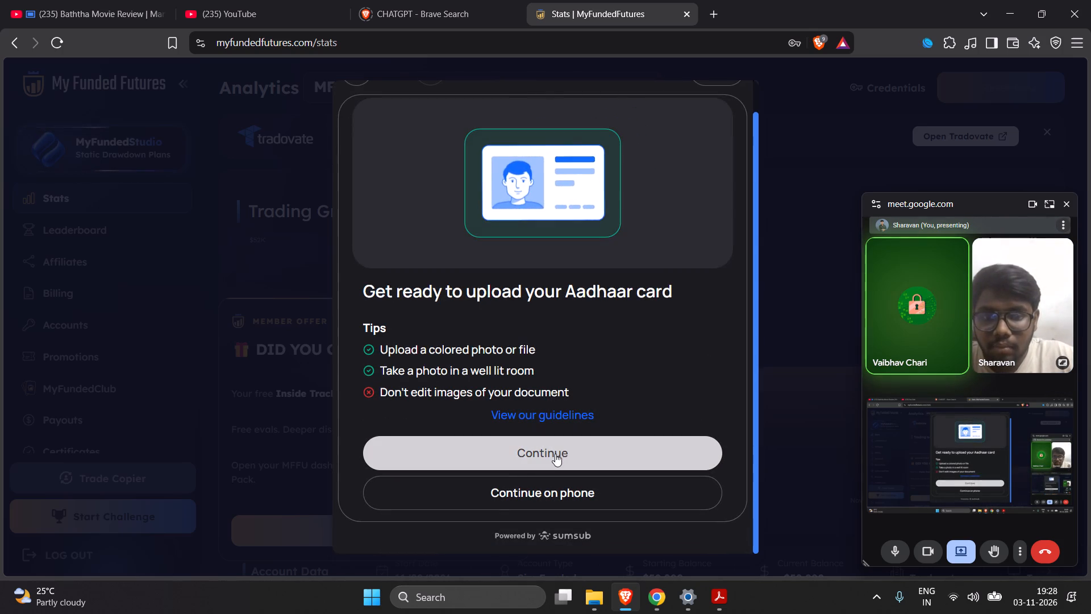
# Choose to continue the Aadhaar card verification on a phone, bringing up the QR code for the handover.
pyautogui.click(552, 491)
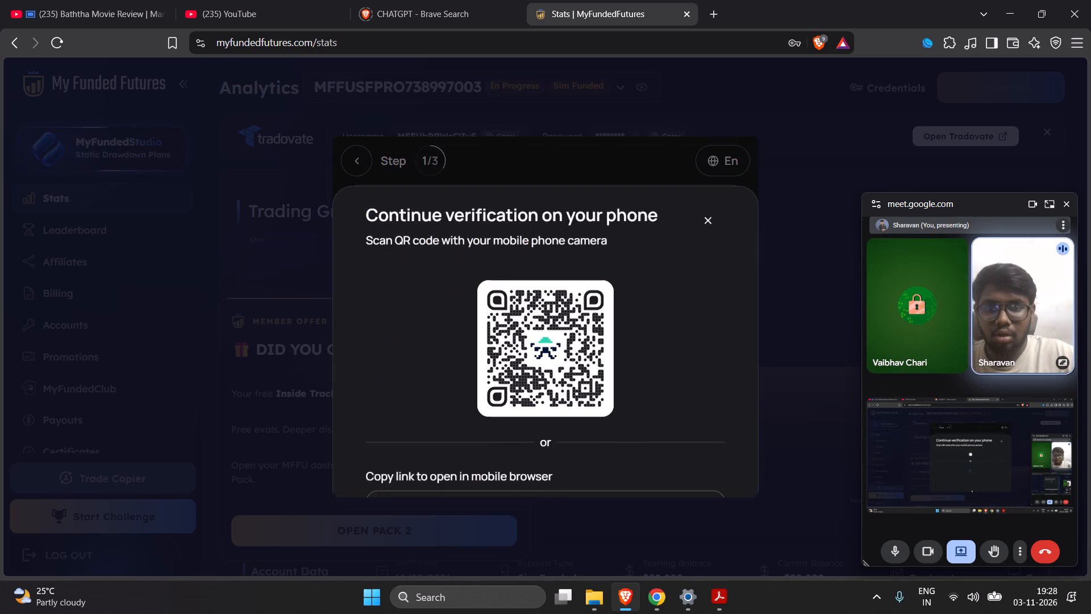
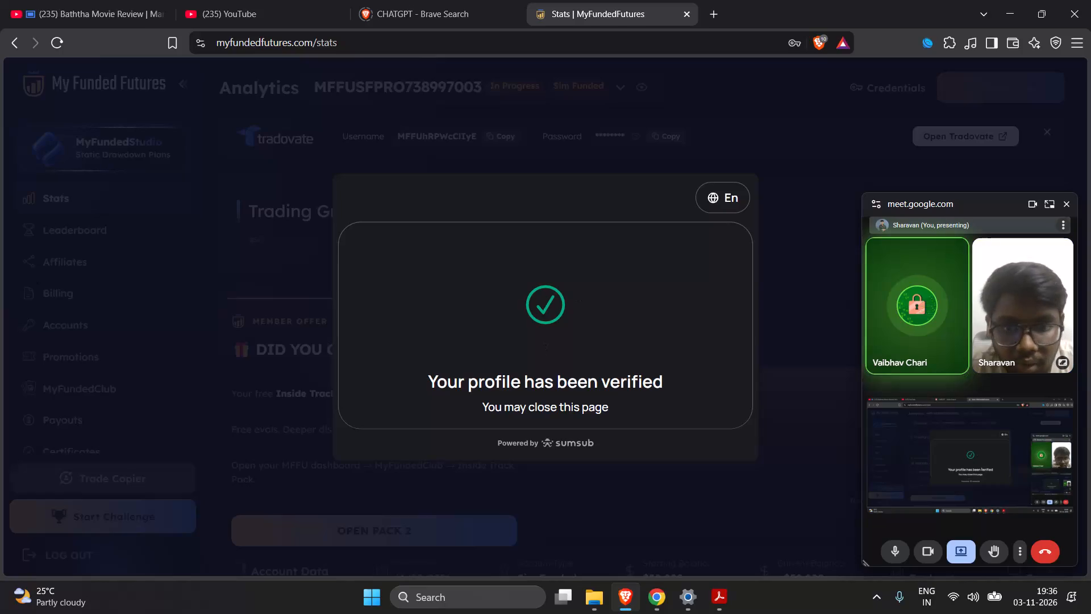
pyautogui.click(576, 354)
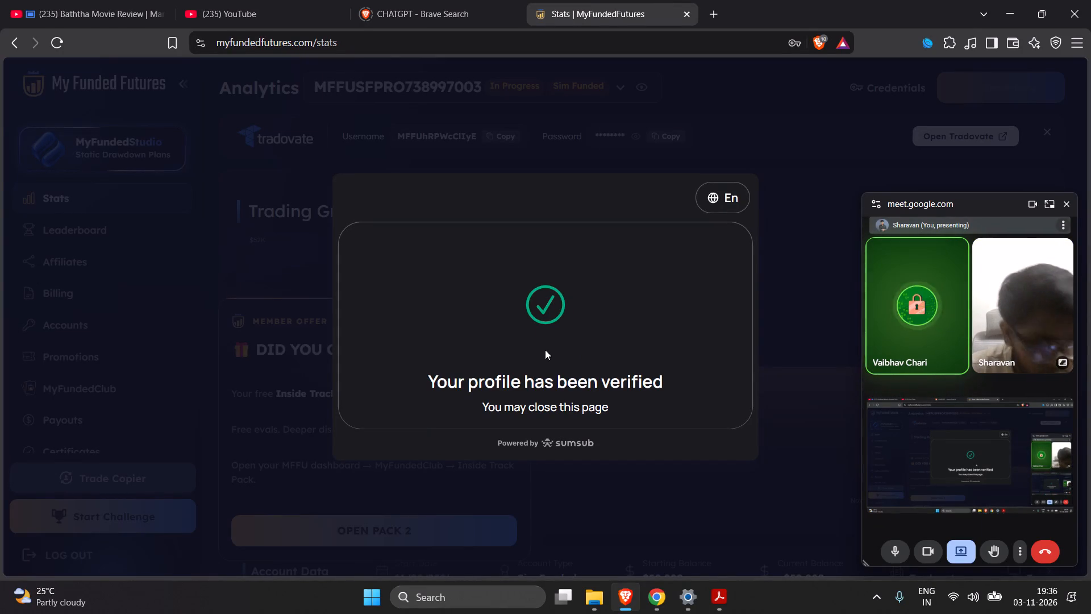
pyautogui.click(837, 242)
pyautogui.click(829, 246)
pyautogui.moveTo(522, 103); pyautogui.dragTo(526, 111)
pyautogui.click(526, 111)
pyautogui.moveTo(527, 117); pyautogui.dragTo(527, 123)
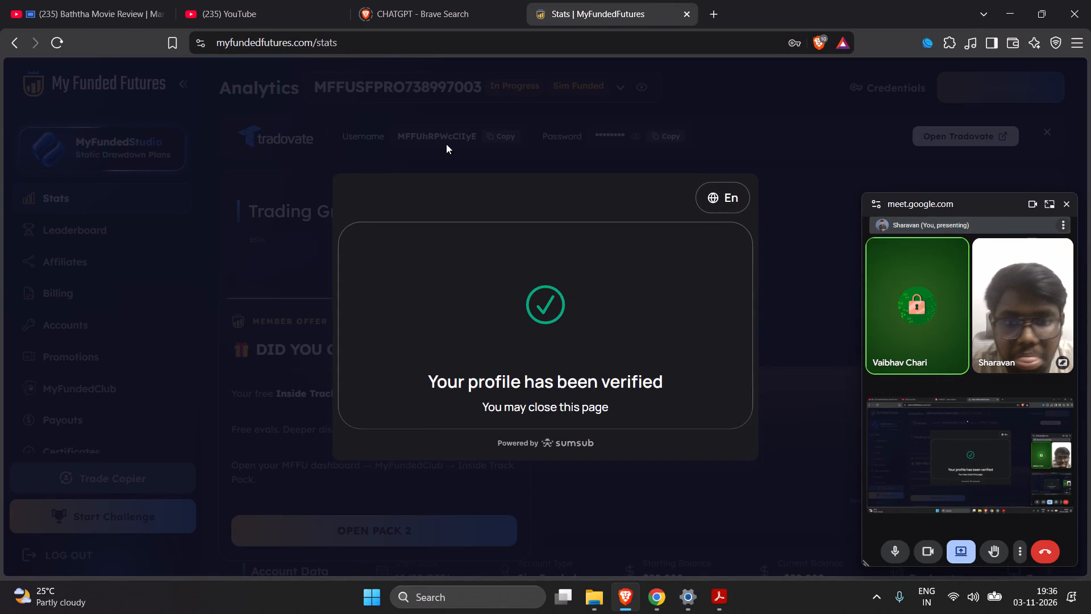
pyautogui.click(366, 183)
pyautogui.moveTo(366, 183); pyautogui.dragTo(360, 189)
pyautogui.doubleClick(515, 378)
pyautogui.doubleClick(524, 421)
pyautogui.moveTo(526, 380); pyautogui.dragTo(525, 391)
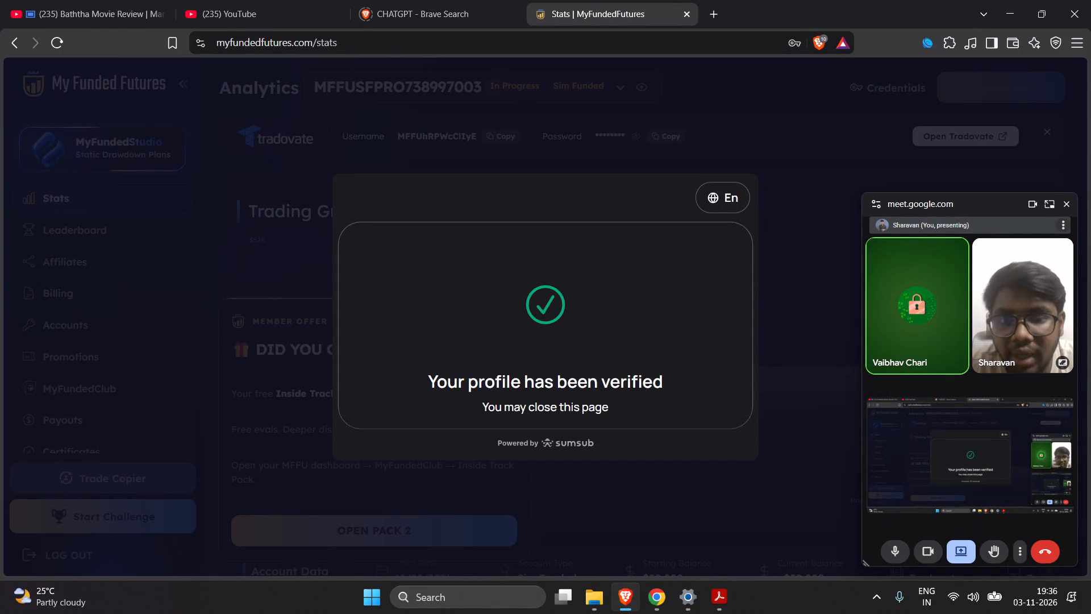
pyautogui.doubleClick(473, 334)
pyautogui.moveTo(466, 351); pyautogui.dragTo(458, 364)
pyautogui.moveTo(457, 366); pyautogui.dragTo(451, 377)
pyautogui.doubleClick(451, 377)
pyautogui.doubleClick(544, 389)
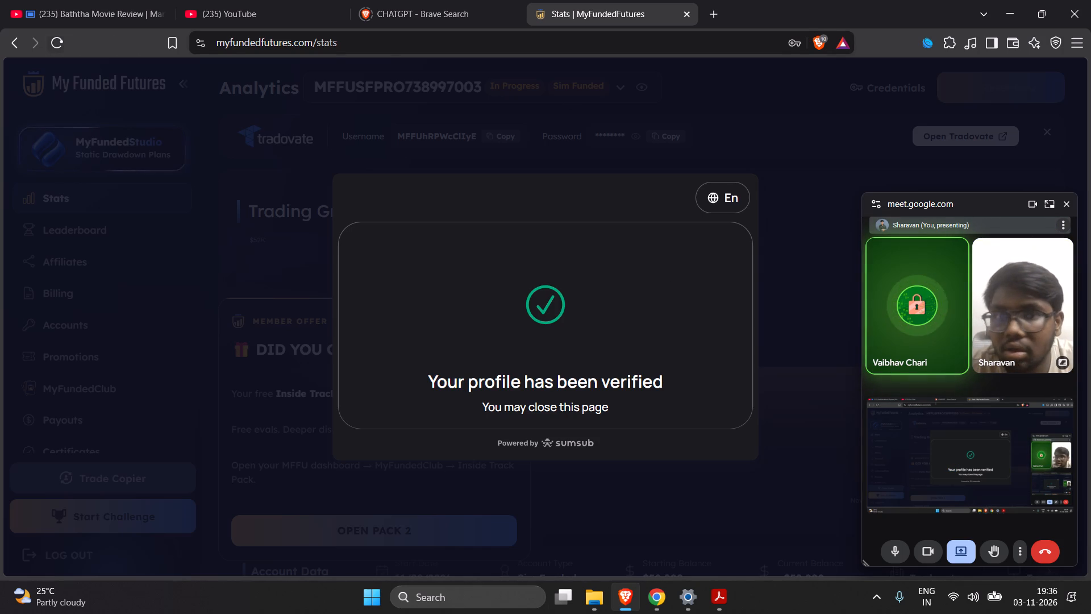
# Reload the account stats page and open the updated Funded Trader Agreement for review and acceptance.
pyautogui.click(59, 35)
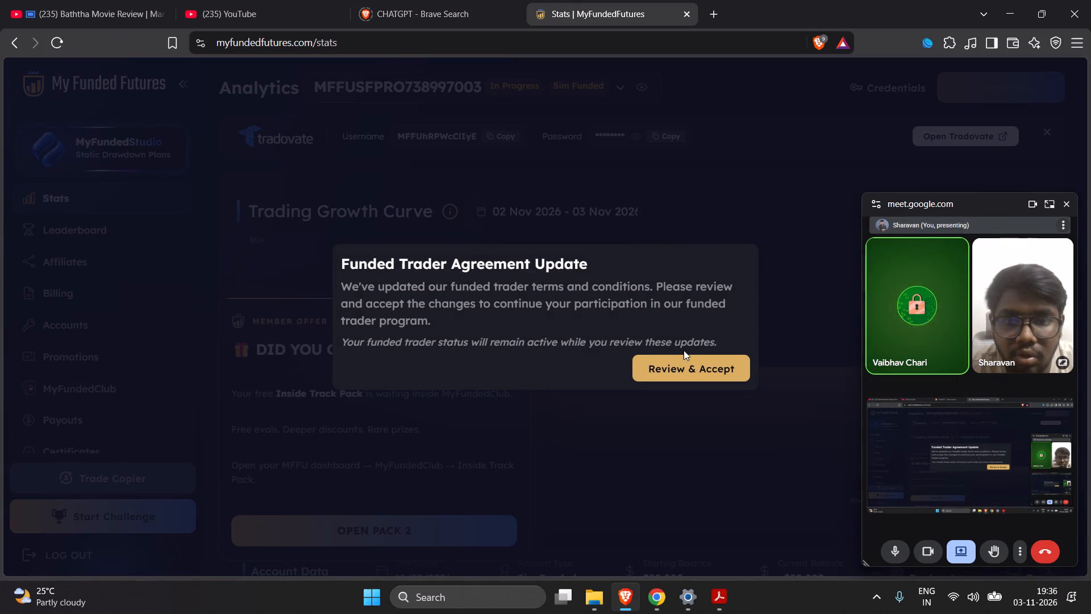
pyautogui.moveTo(664, 362); pyautogui.dragTo(660, 370)
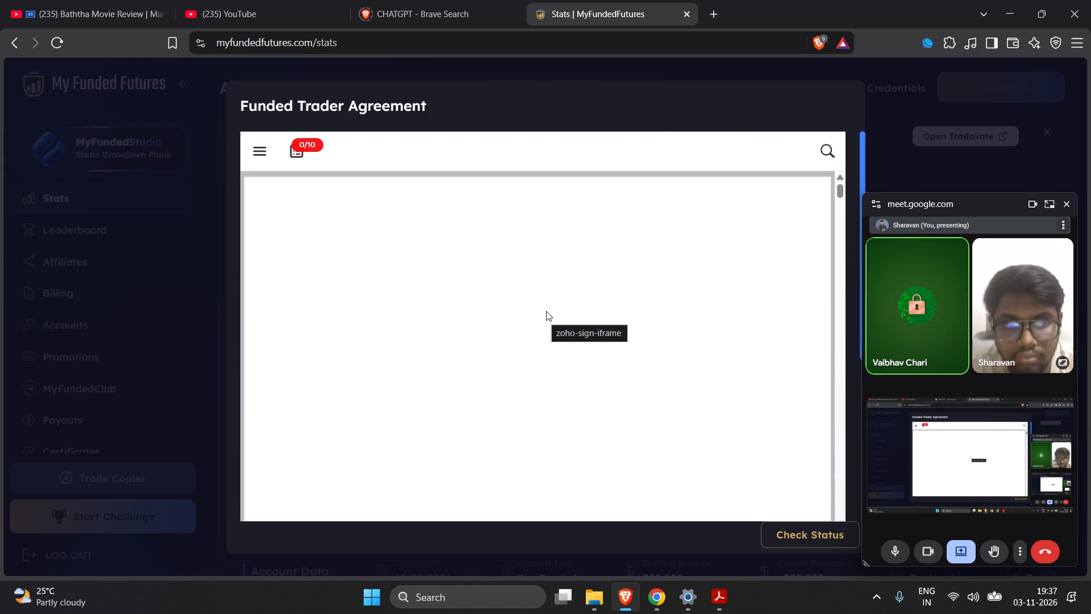
# Look through the Funded Trader Agreement down to the trader signature block at its end.
pyautogui.scroll(1, 556, 298)
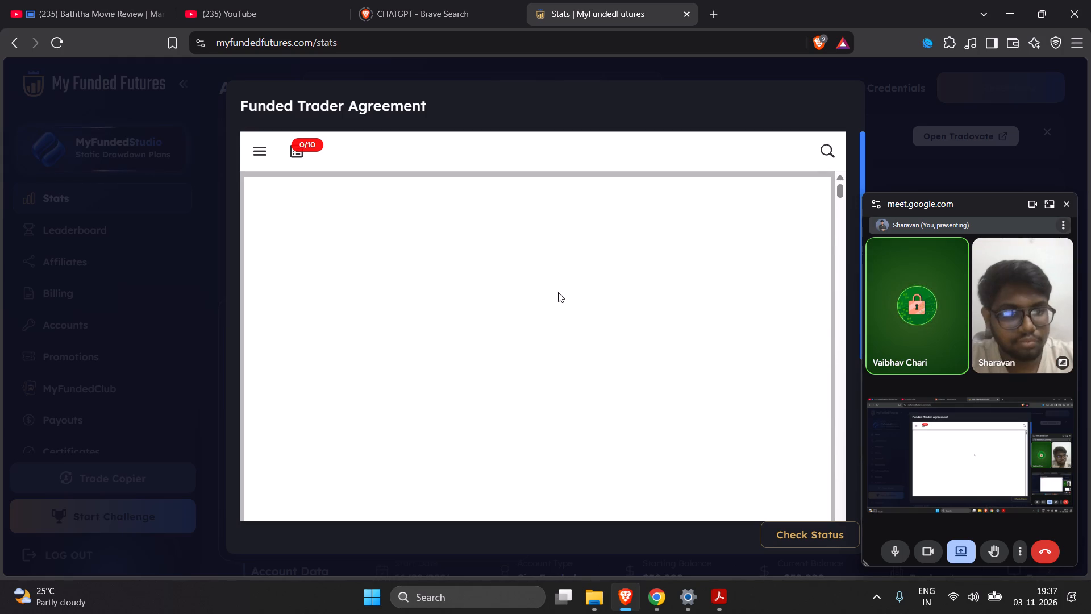
pyautogui.scroll(-20, 599, 269)
pyautogui.scroll(-17, 599, 269)
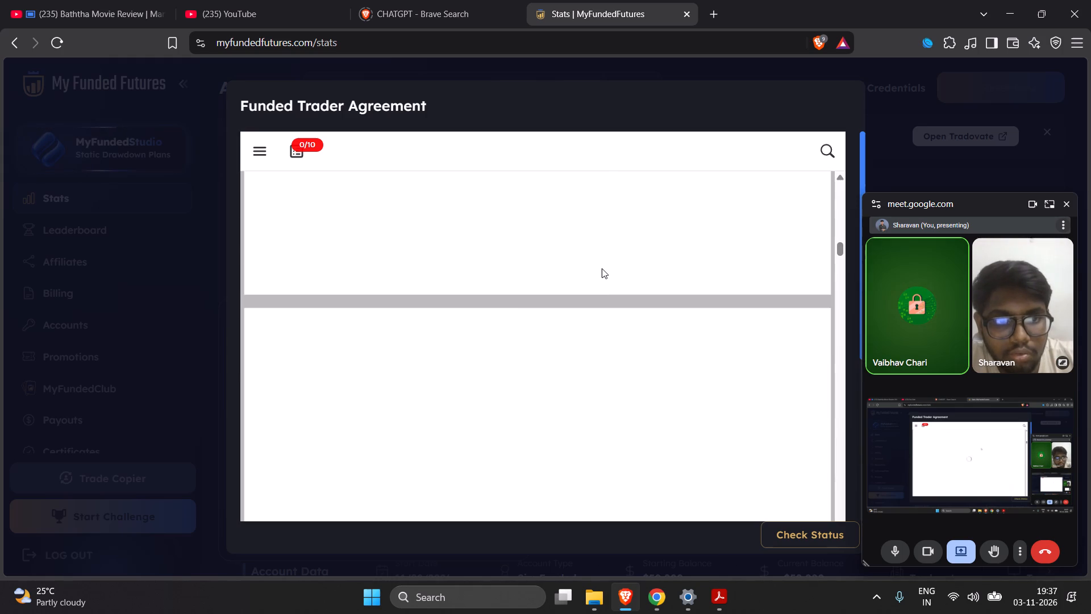
pyautogui.scroll(-20, 602, 268)
pyautogui.scroll(-20, 602, 268)
pyautogui.scroll(-6, 602, 268)
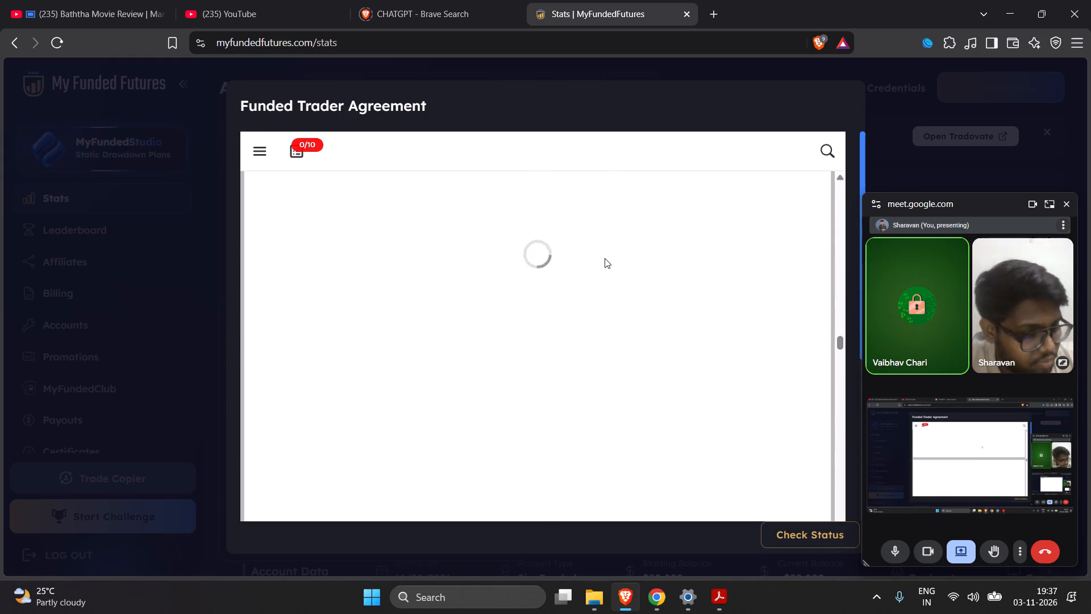
pyautogui.scroll(-5, 605, 258)
pyautogui.scroll(1, 605, 257)
pyautogui.scroll(-20, 605, 256)
pyautogui.scroll(-15, 605, 256)
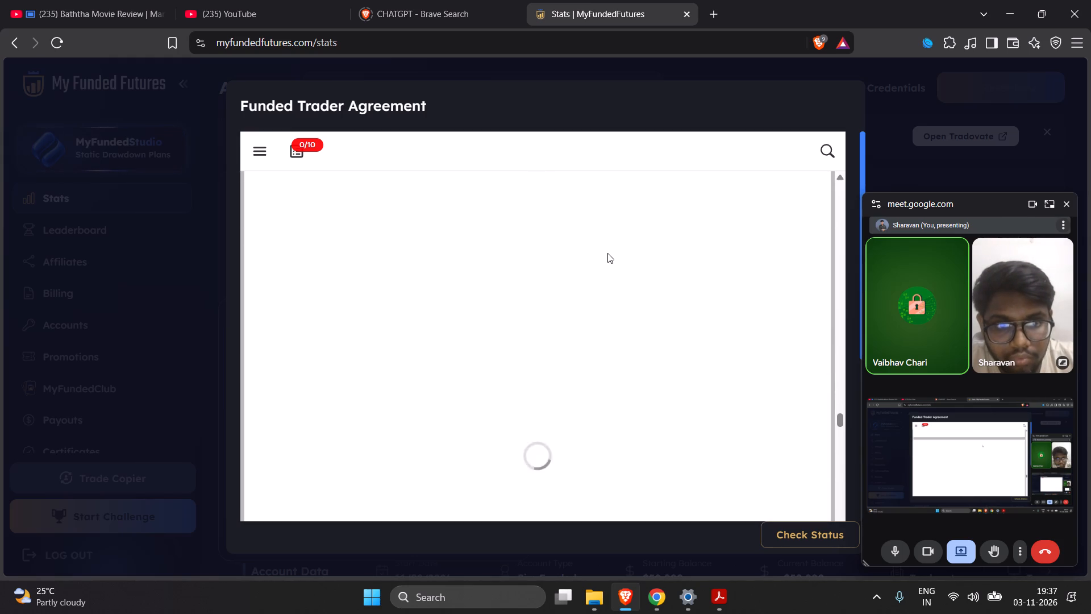
pyautogui.scroll(-20, 607, 253)
pyautogui.scroll(-20, 607, 253)
pyautogui.scroll(-9, 607, 253)
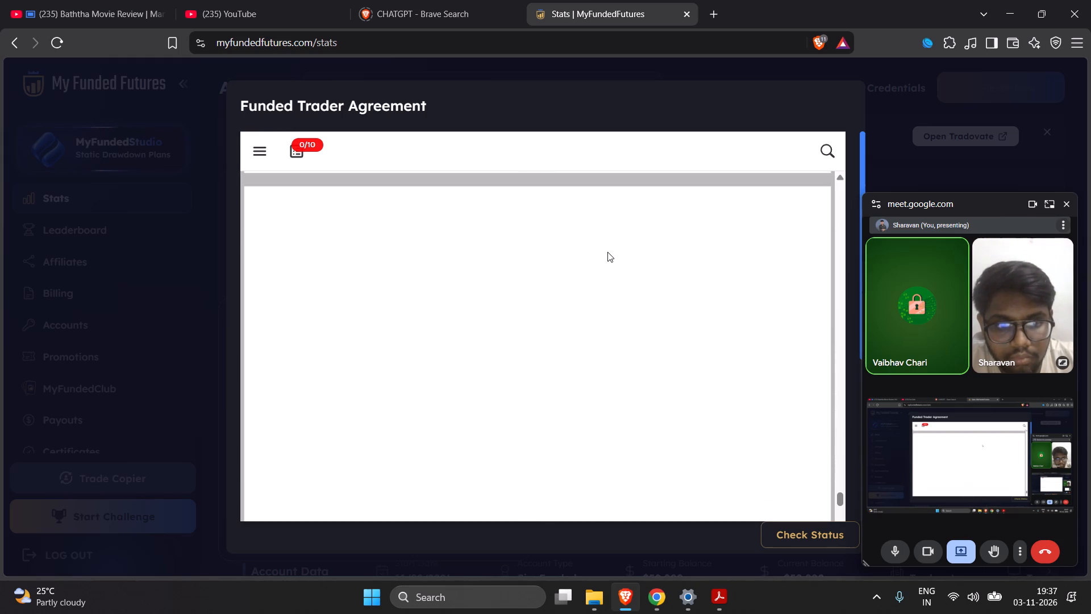
pyautogui.scroll(-14, 607, 252)
pyautogui.scroll(-15, 606, 251)
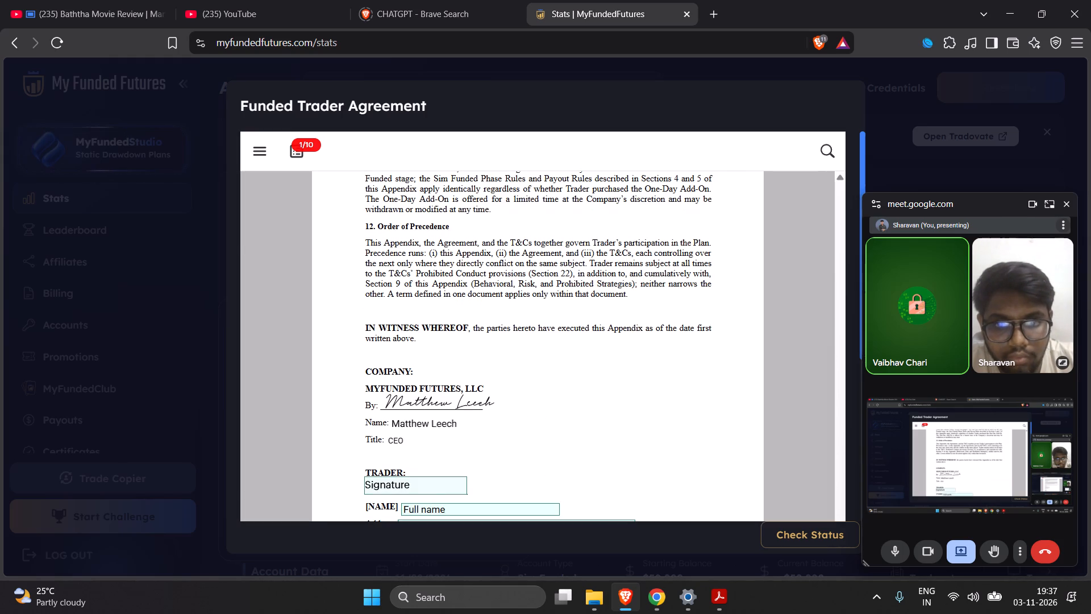
pyautogui.scroll(-5, 606, 251)
pyautogui.moveTo(545, 417); pyautogui.dragTo(574, 330)
pyautogui.scroll(-5, 575, 329)
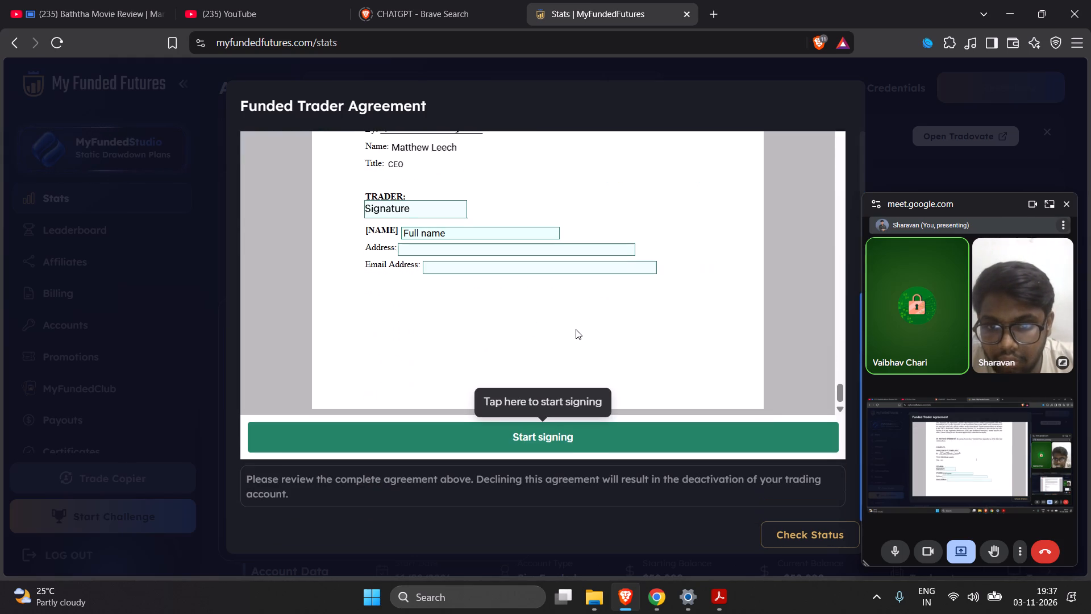
# Fill in the trader's full name in the required name field of the agreement's signature block.
pyautogui.scroll(1, 576, 329)
pyautogui.click(452, 278)
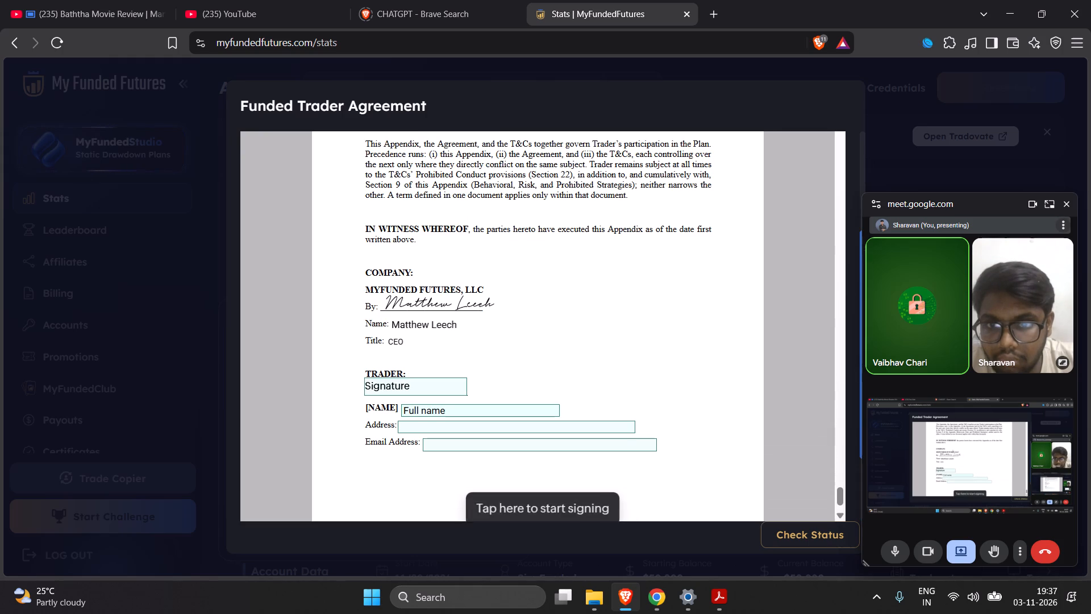
pyautogui.click(422, 387)
pyautogui.scroll(-3, 445, 370)
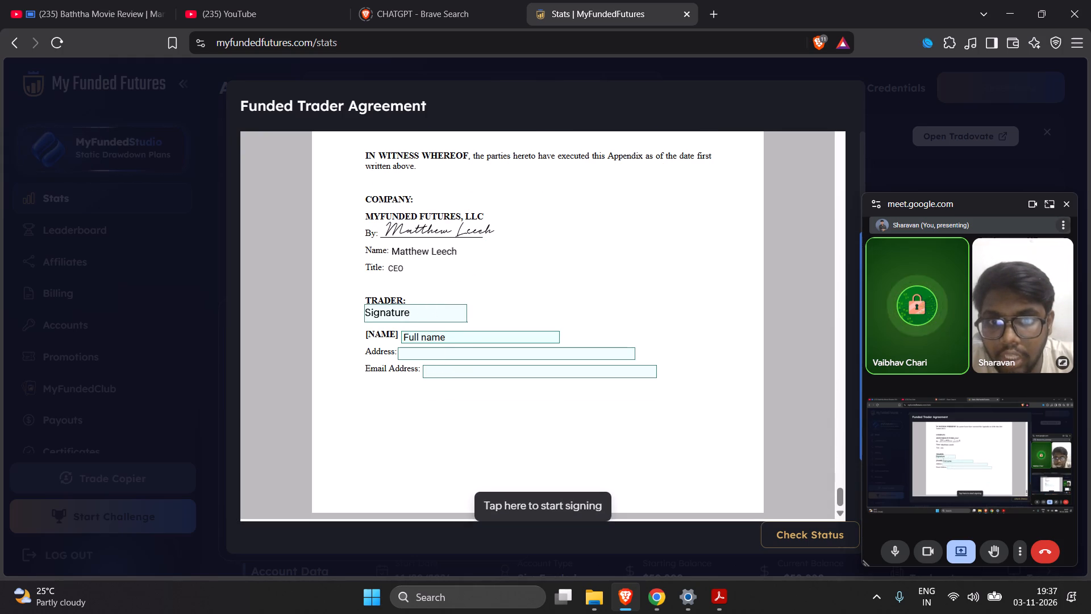
pyautogui.click(454, 333)
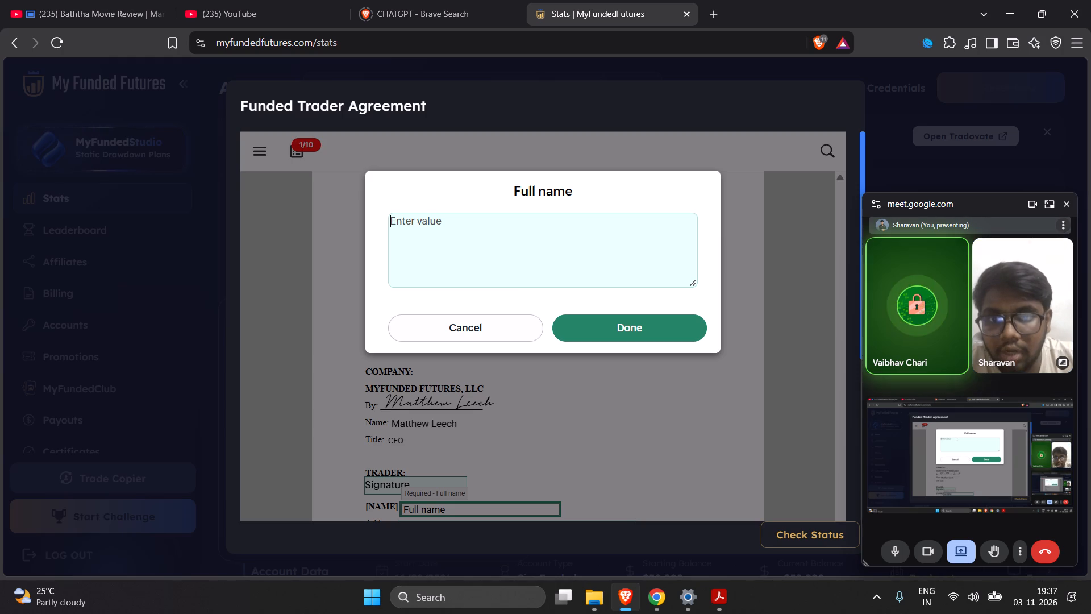
pyautogui.hotkey('shift', 'k')
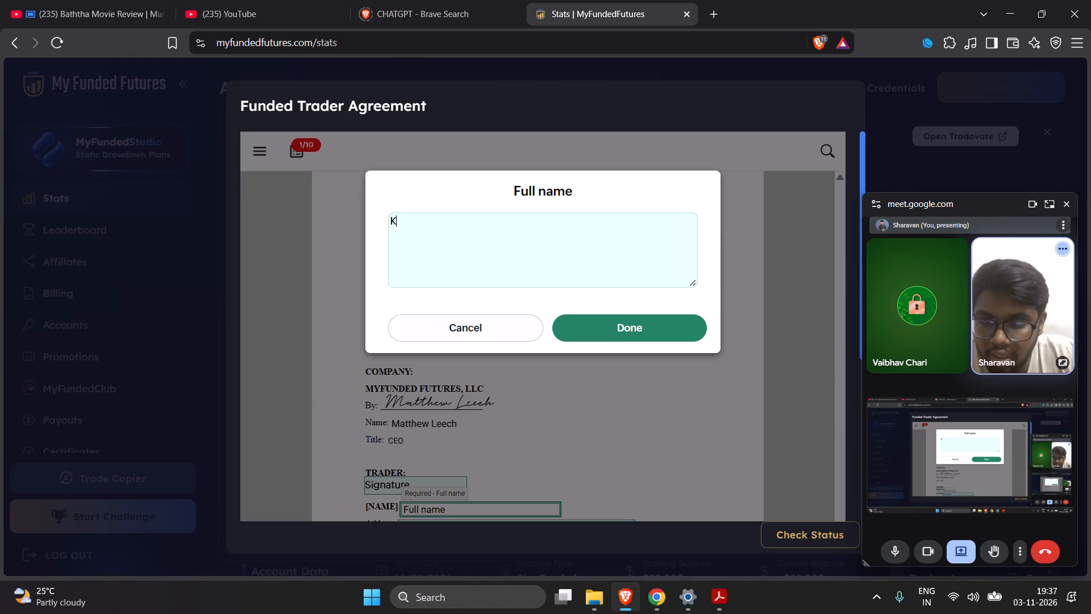
pyautogui.press('a')
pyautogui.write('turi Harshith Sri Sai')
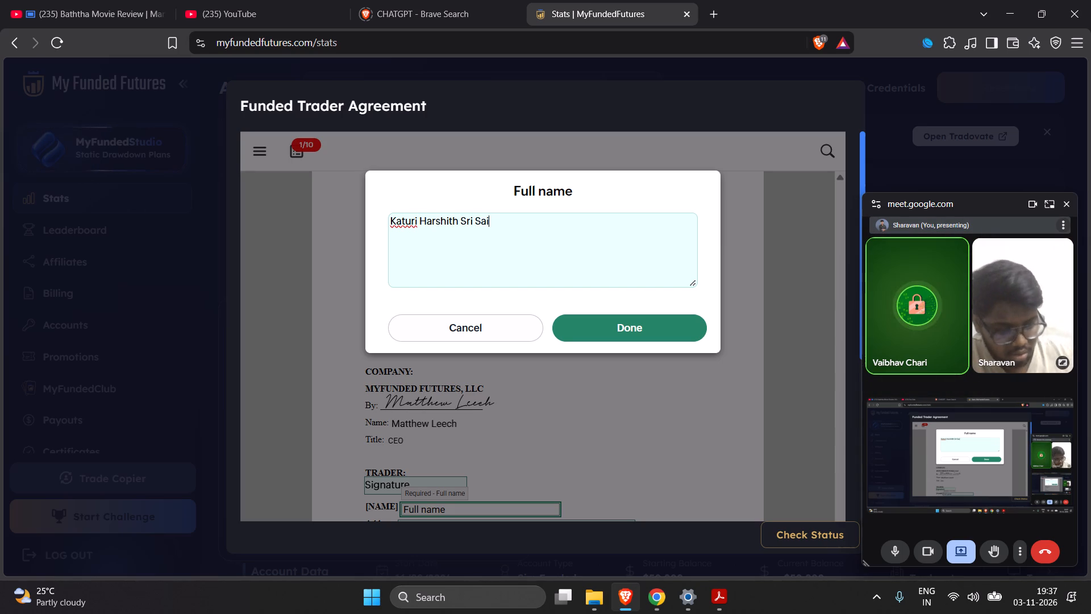
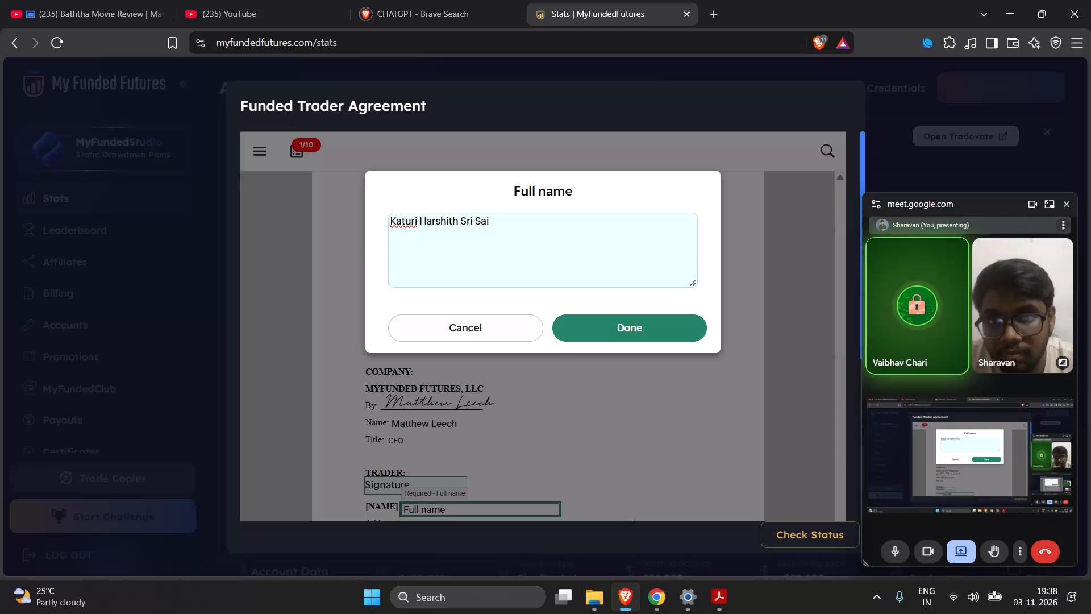
# Reorder the trader's full name so the surname comes last, and save the name entry.
pyautogui.click(418, 222)
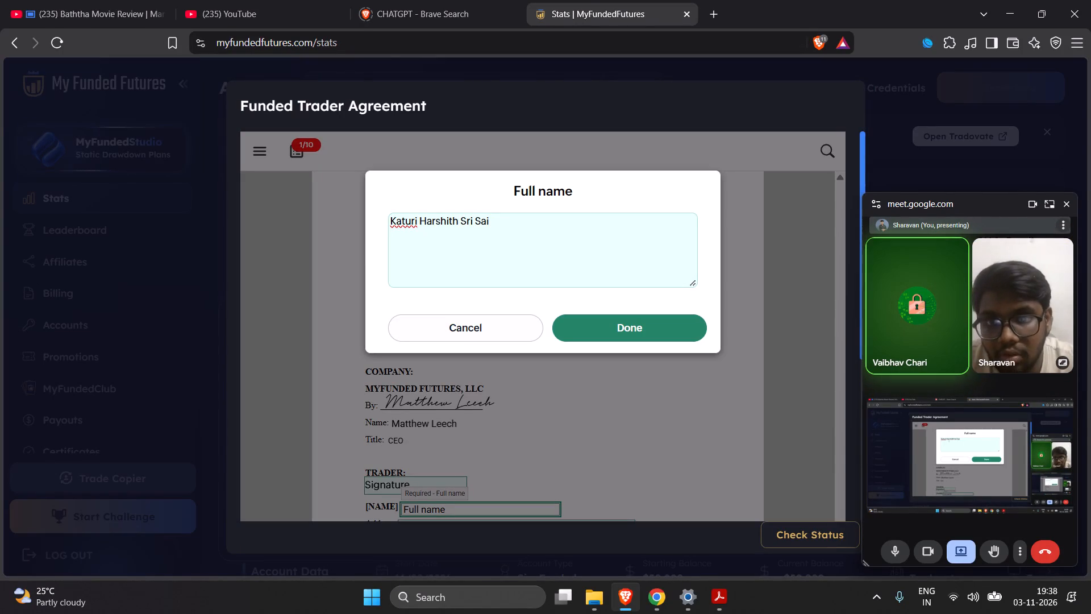
pyautogui.press('BackSpace')
pyautogui.press('BackSpace')
pyautogui.press('BackSpace')
pyautogui.press('BackSpace')
pyautogui.press('BackSpace')
pyautogui.press('BackSpace')
pyautogui.press('BackSpace')
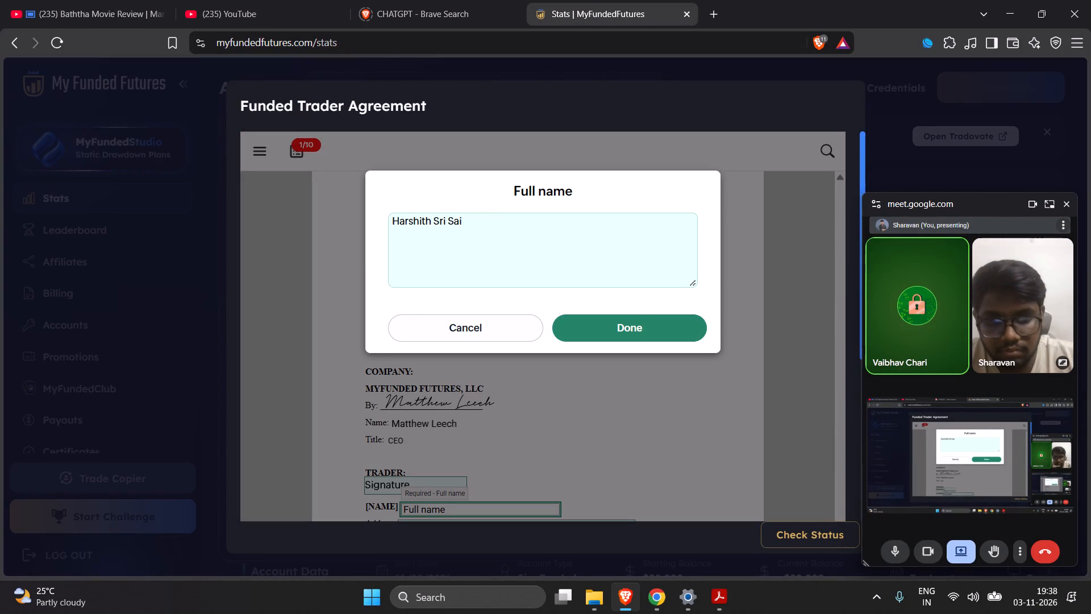
pyautogui.press('Right')
pyautogui.press('BackSpace')
pyautogui.press('Right')
pyautogui.press('Right')
pyautogui.press('Right')
pyautogui.press('Right')
pyautogui.press('Right')
pyautogui.press('Right')
pyautogui.press('Right')
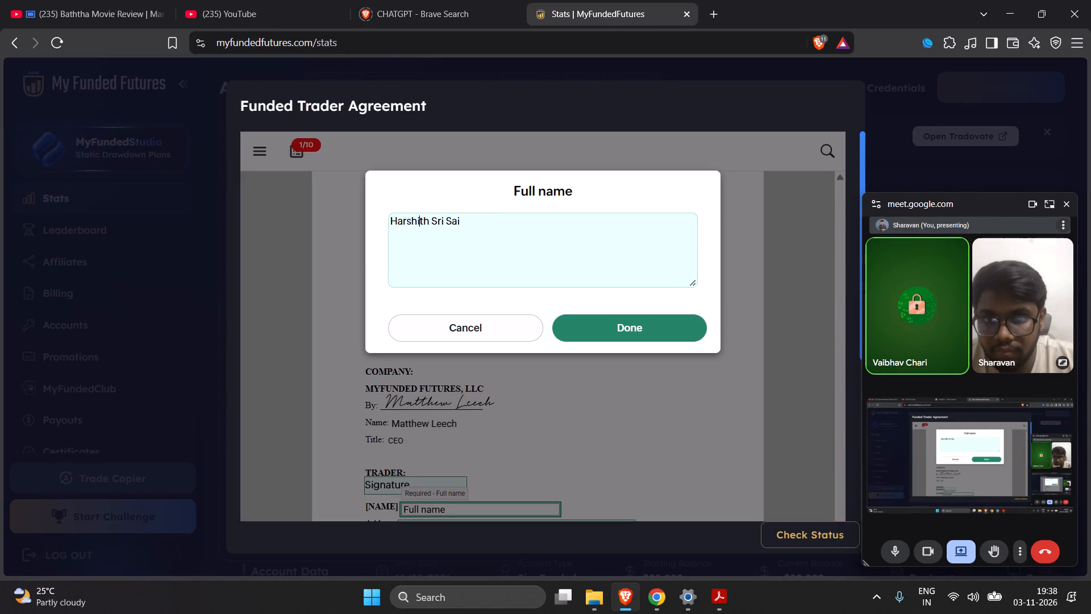
pyautogui.press('Right')
pyautogui.press('Right')
pyautogui.press('Right')
pyautogui.press('Right')
pyautogui.press('Right')
pyautogui.press('Right')
pyautogui.press('Right')
pyautogui.press('Right')
pyautogui.press('Right')
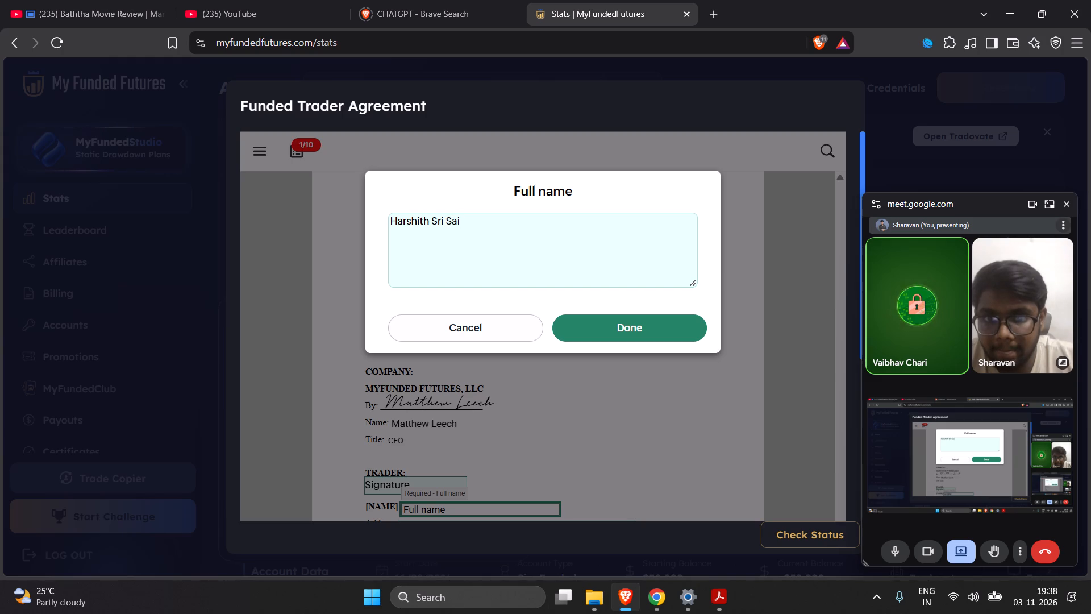
pyautogui.press('space')
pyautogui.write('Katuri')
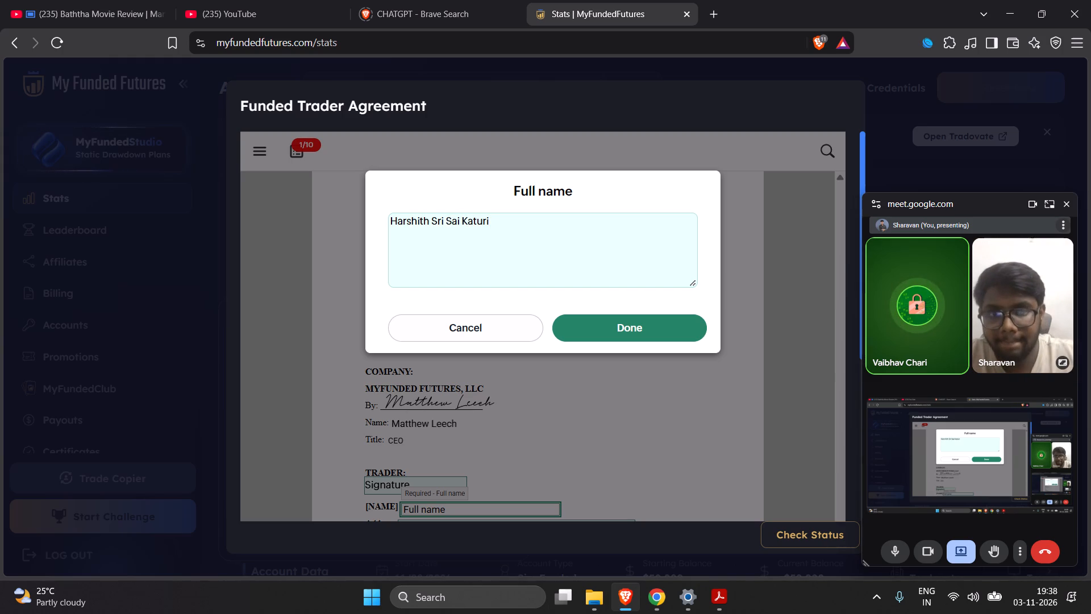
pyautogui.click(589, 335)
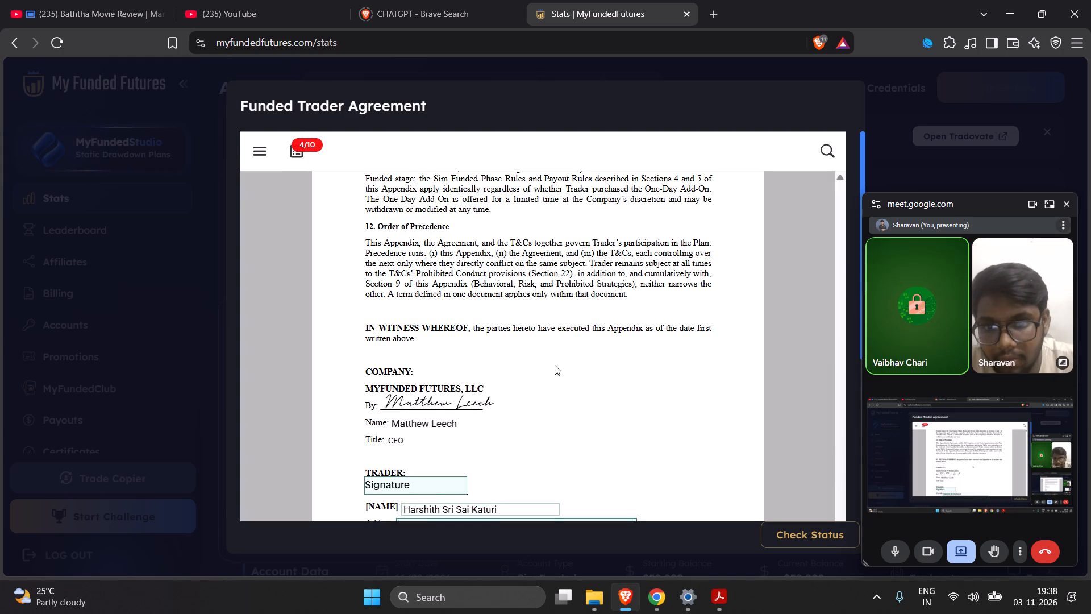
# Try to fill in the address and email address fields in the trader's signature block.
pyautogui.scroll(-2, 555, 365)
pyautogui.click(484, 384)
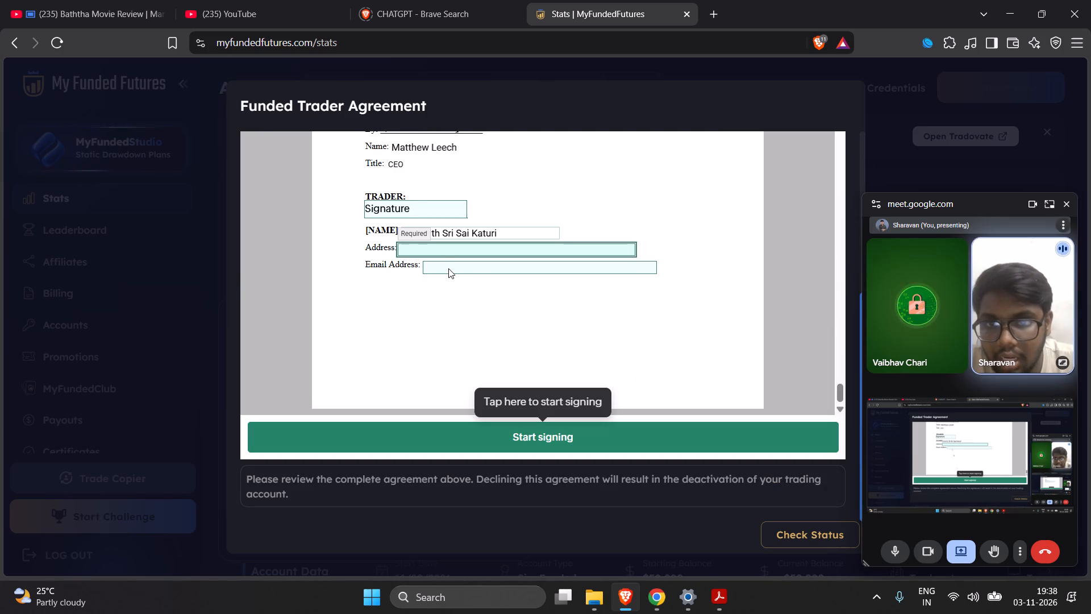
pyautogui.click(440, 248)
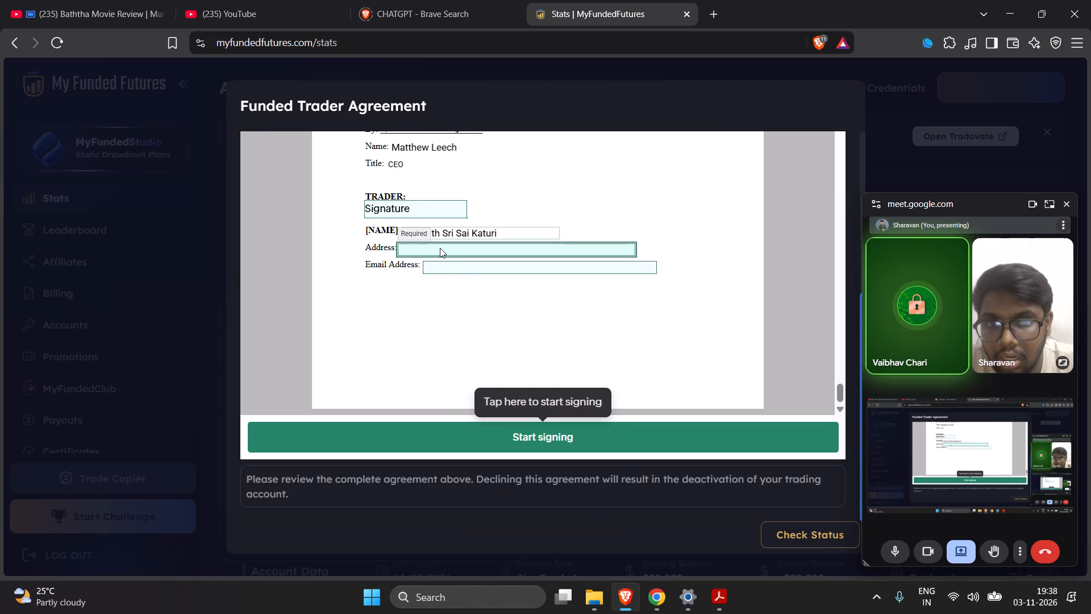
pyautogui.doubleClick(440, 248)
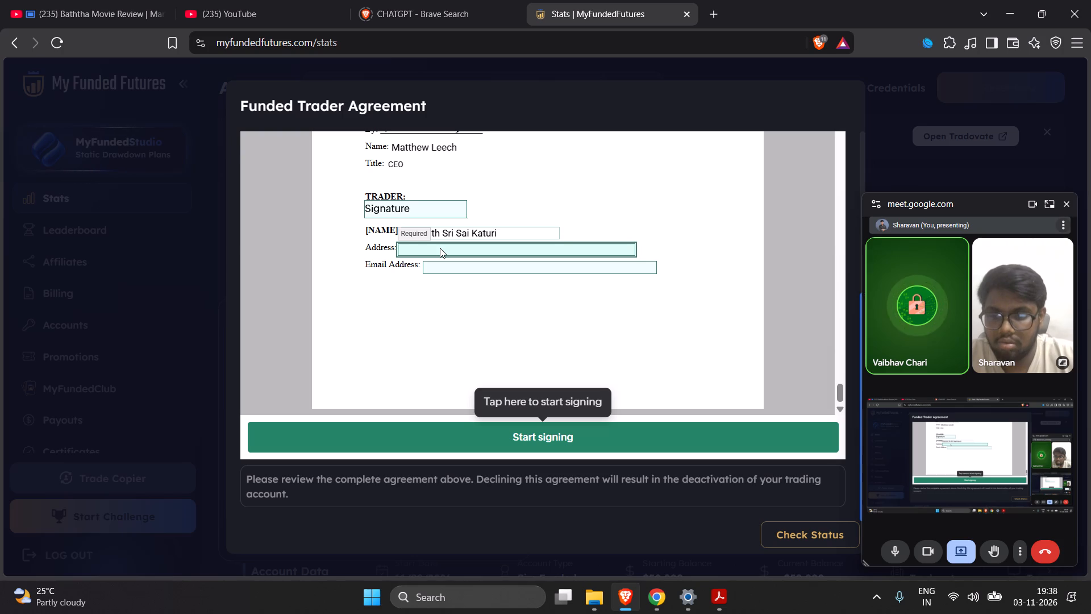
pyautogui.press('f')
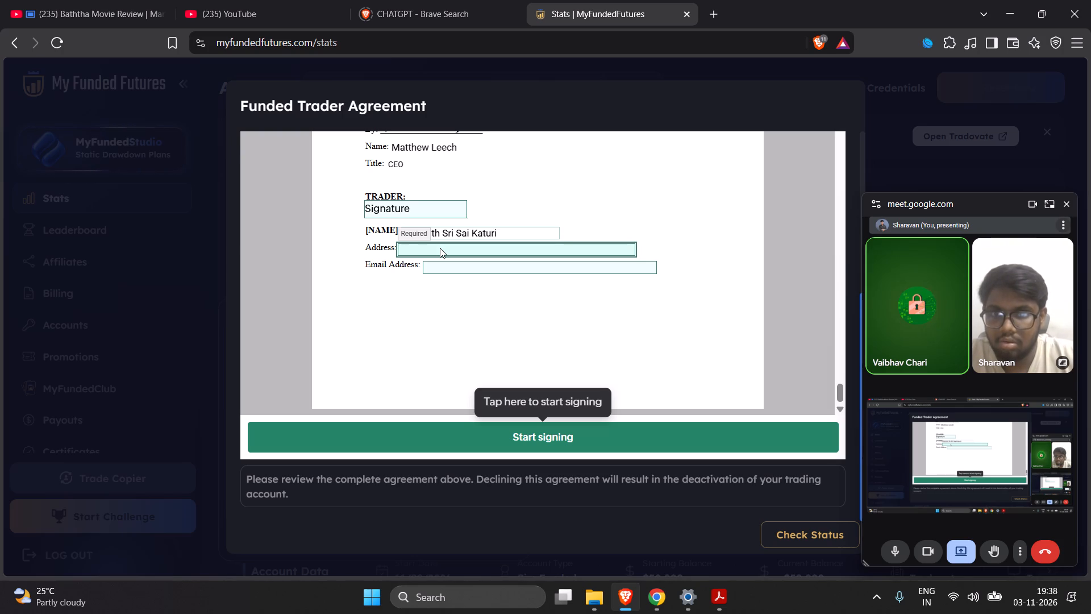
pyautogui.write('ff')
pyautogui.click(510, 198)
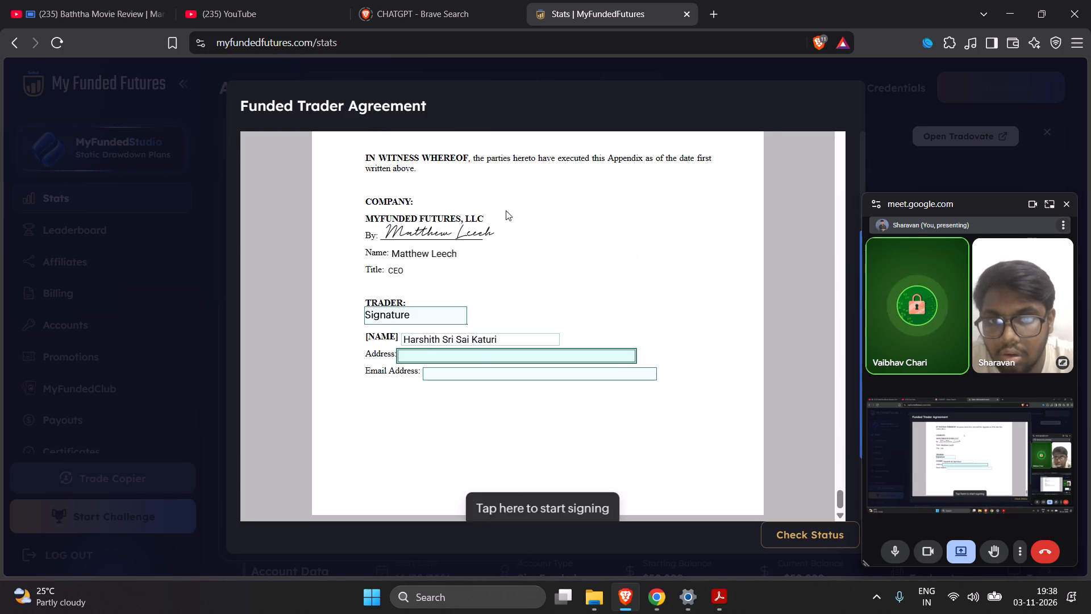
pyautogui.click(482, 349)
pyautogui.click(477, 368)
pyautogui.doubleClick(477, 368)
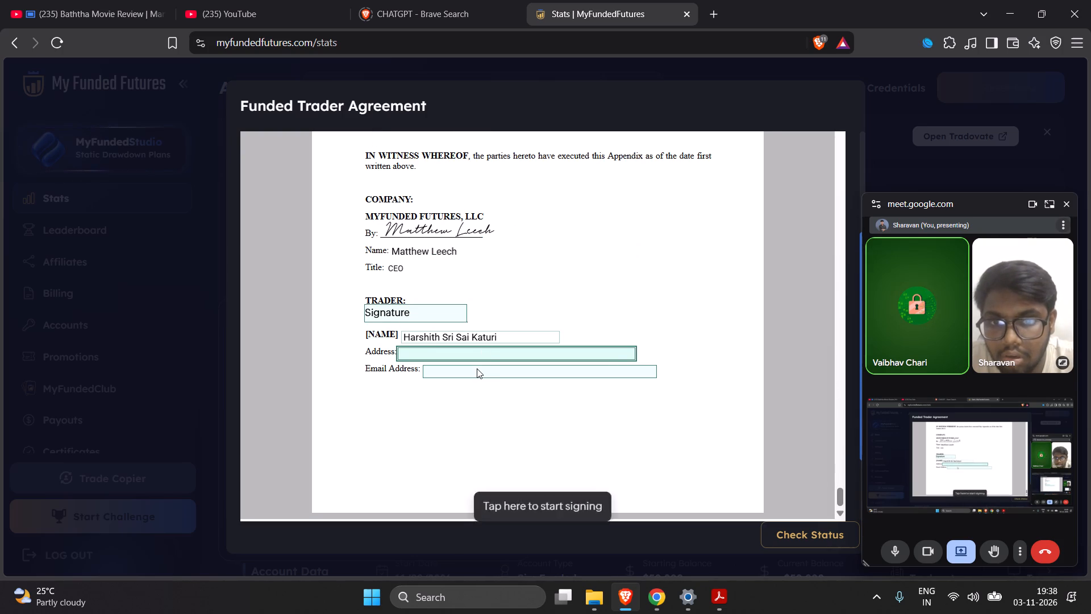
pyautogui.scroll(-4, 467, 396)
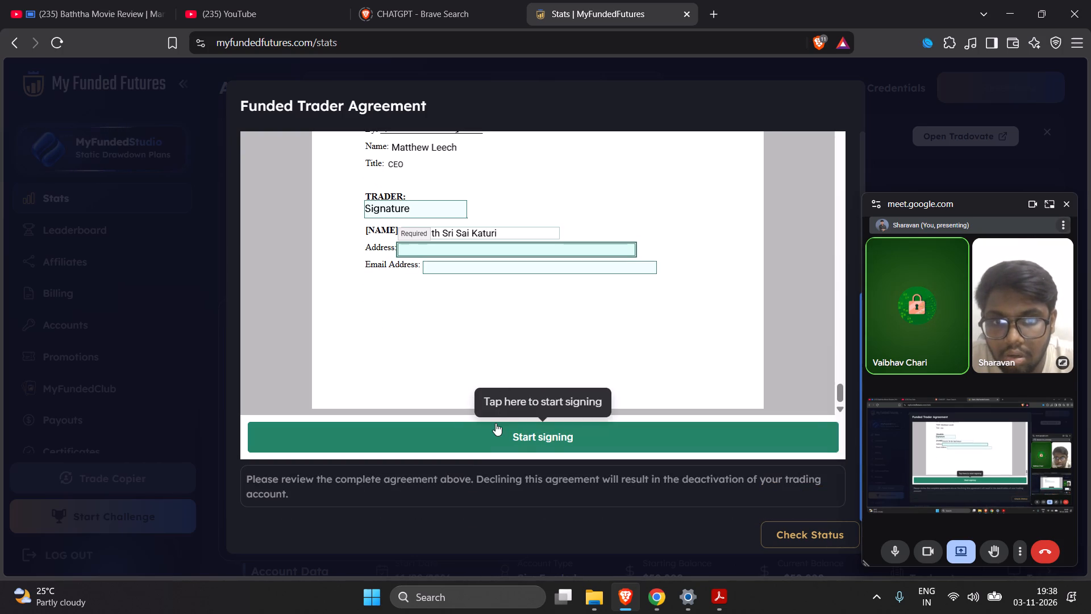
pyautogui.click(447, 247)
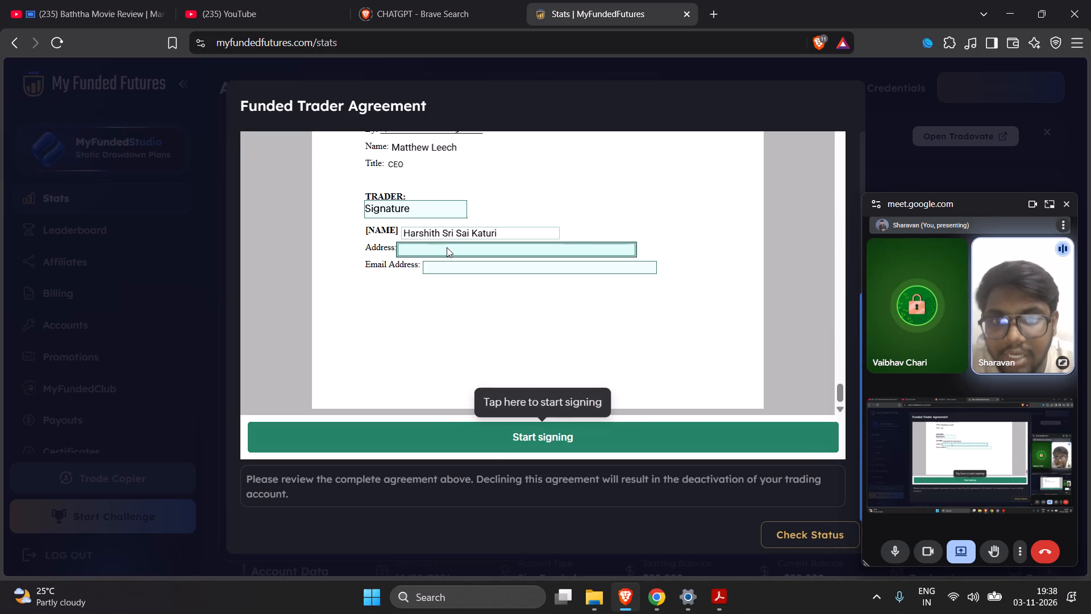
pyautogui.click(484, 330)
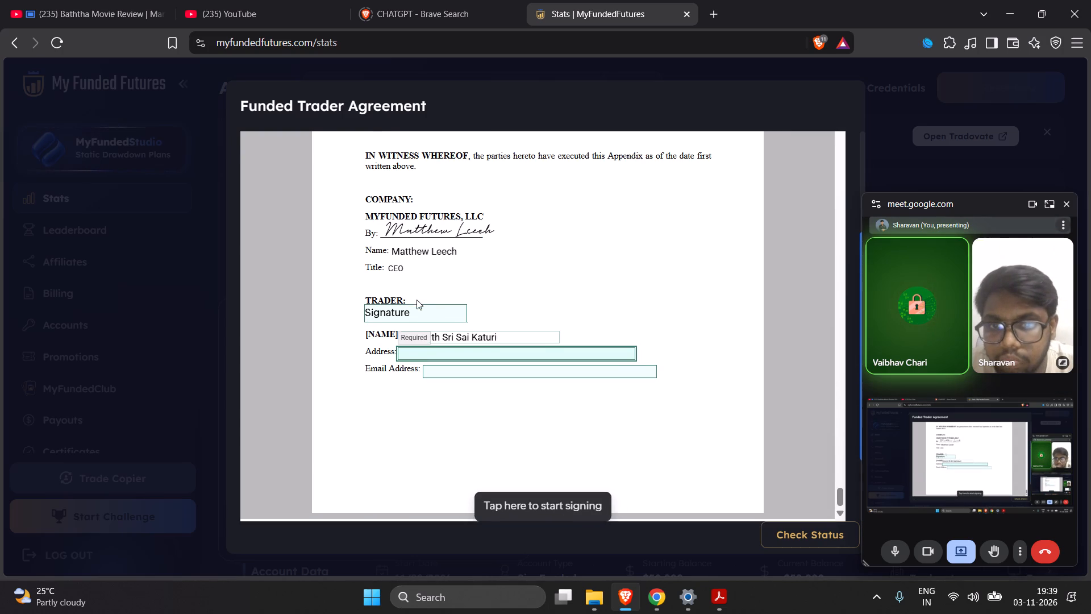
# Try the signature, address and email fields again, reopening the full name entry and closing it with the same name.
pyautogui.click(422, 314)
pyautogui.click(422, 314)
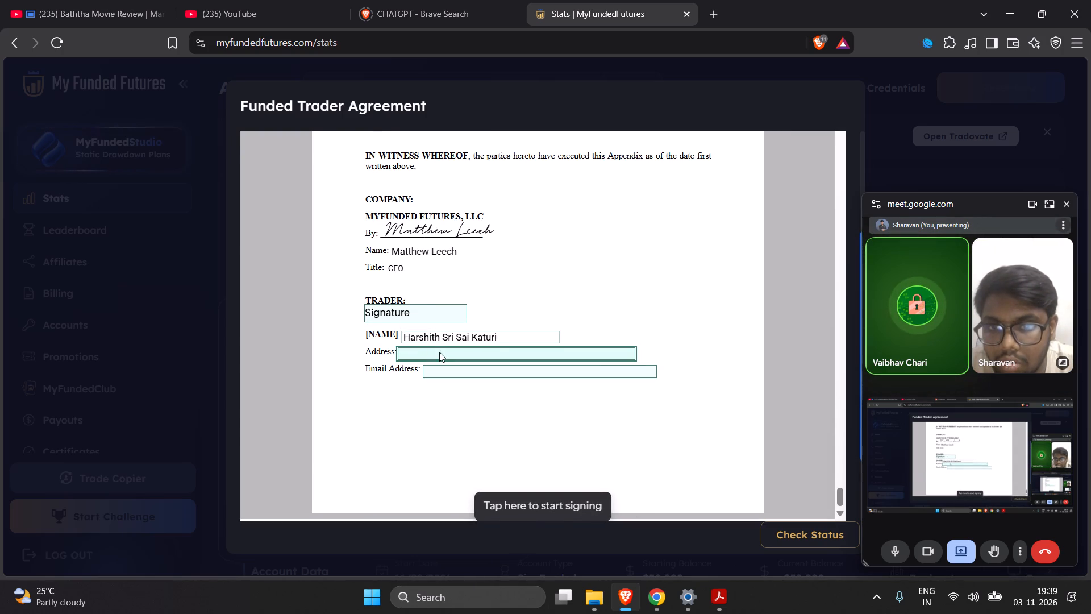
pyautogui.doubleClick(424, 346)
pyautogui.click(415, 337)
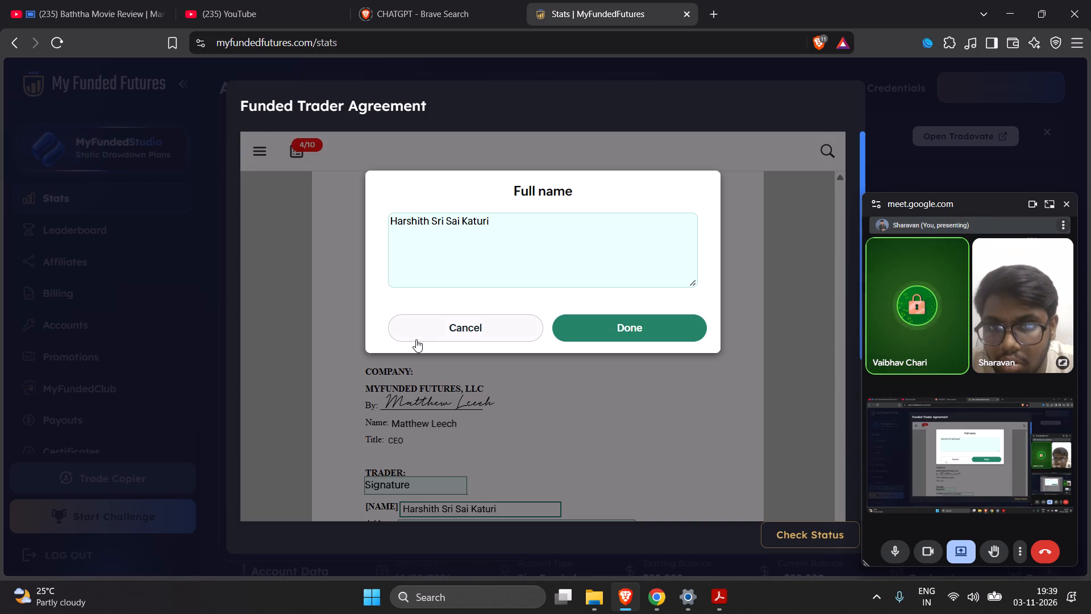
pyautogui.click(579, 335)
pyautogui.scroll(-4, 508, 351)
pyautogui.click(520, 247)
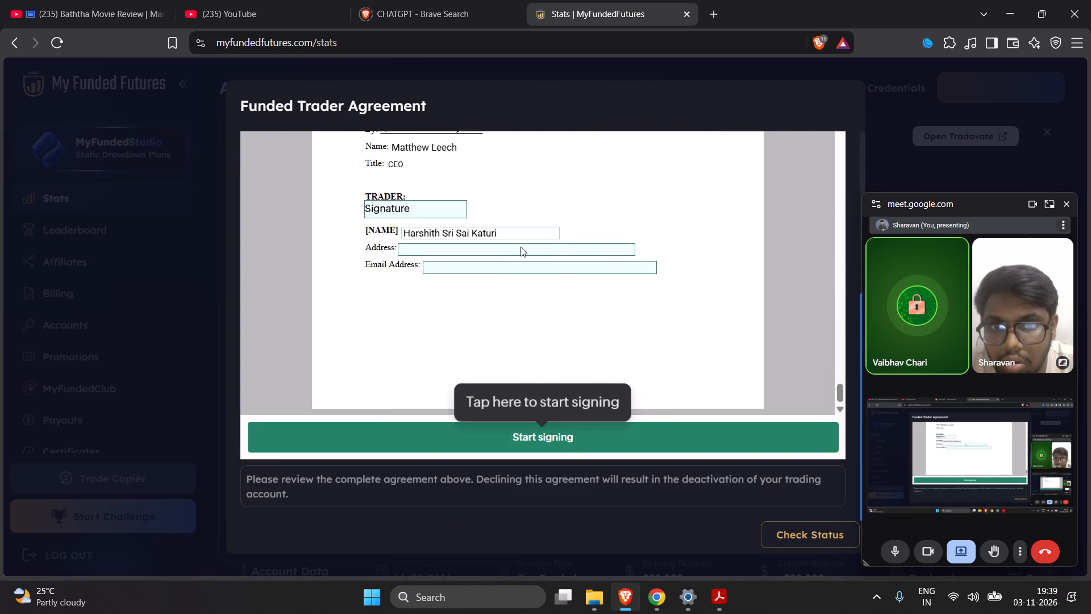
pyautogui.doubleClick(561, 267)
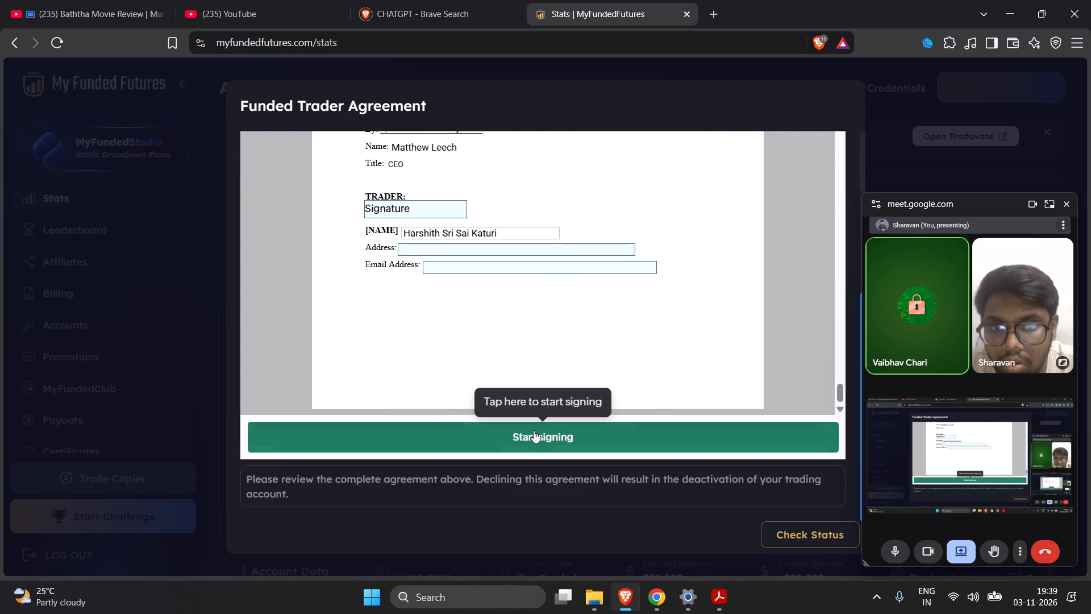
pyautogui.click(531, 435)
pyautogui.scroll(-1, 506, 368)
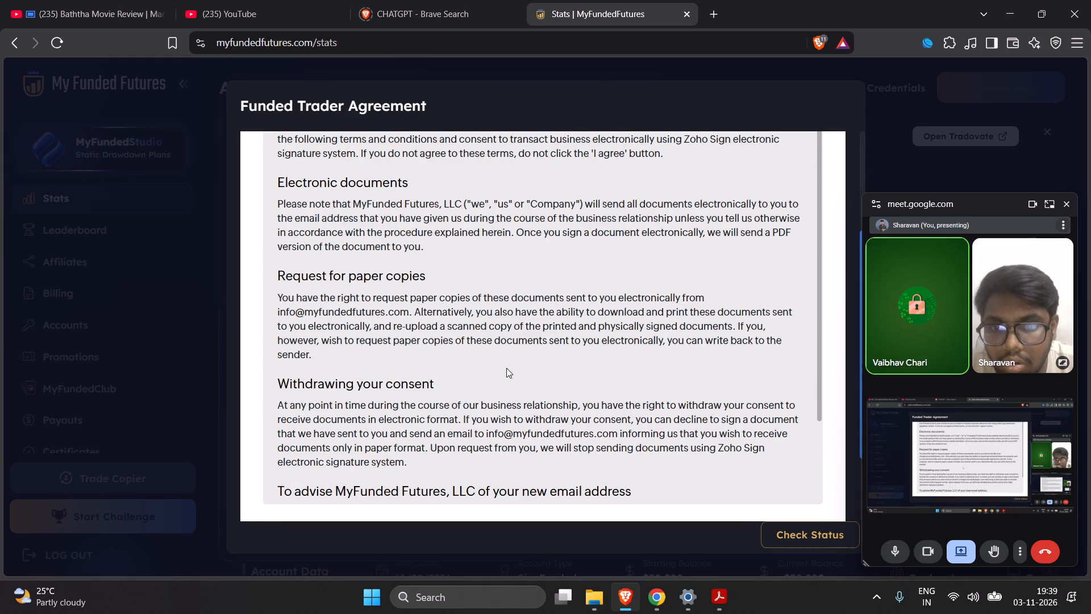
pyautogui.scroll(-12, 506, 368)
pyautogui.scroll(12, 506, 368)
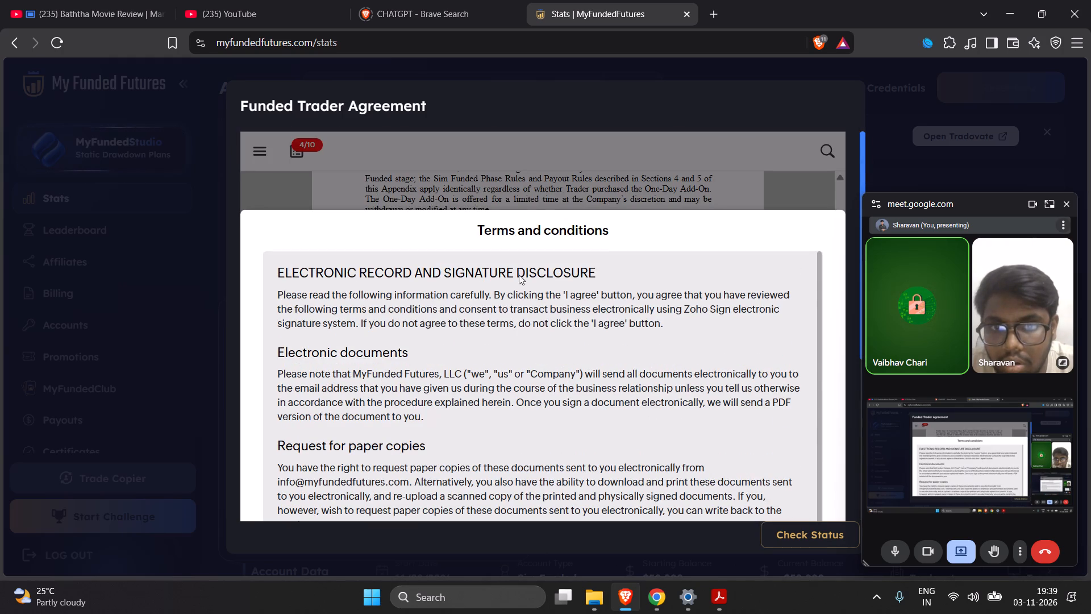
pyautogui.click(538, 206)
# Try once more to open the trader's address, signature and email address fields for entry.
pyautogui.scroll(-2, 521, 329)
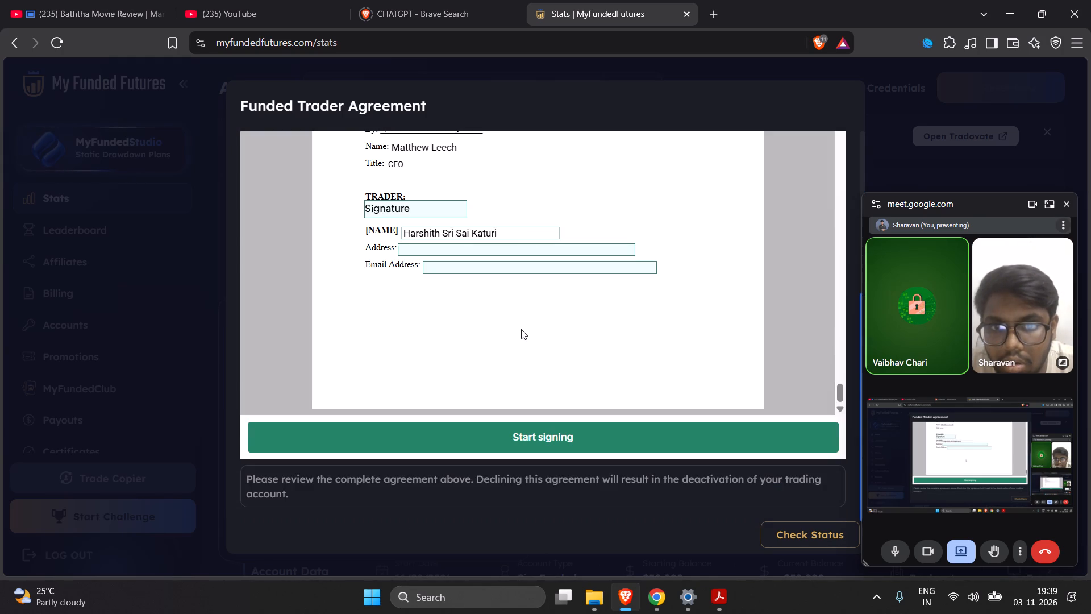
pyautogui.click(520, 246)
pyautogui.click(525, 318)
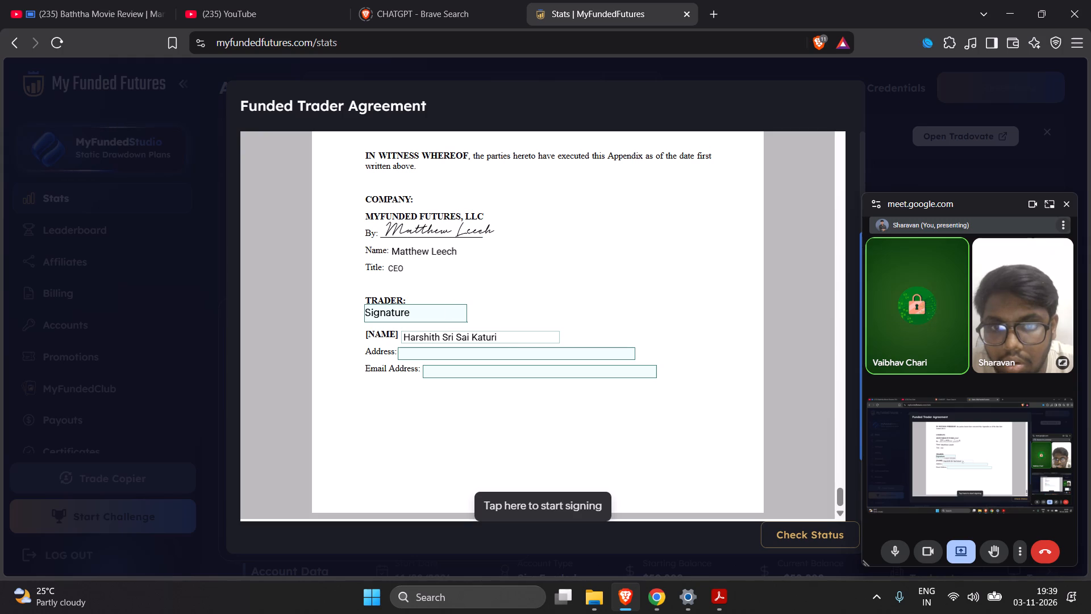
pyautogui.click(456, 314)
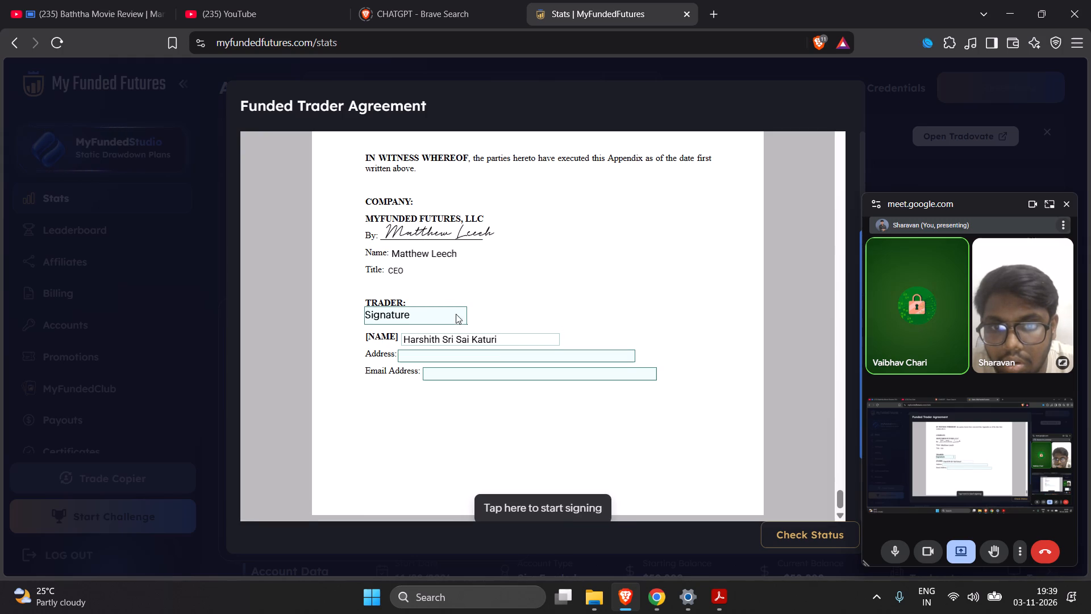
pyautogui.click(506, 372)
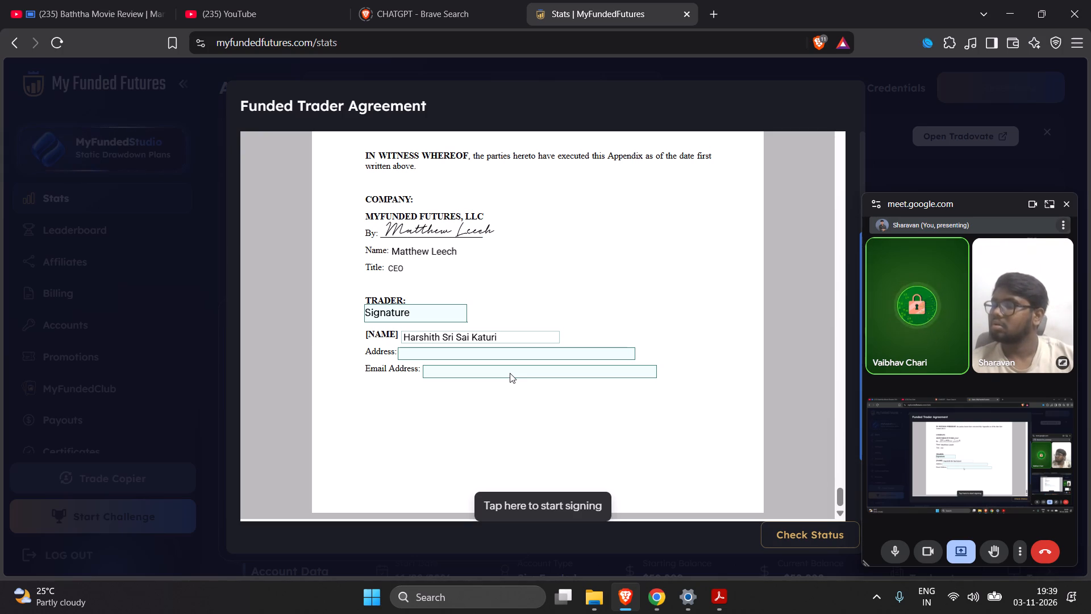
# Start signing, read through the electronic record and signature disclosure, and agree to its terms and conditions.
pyautogui.scroll(-5, 502, 326)
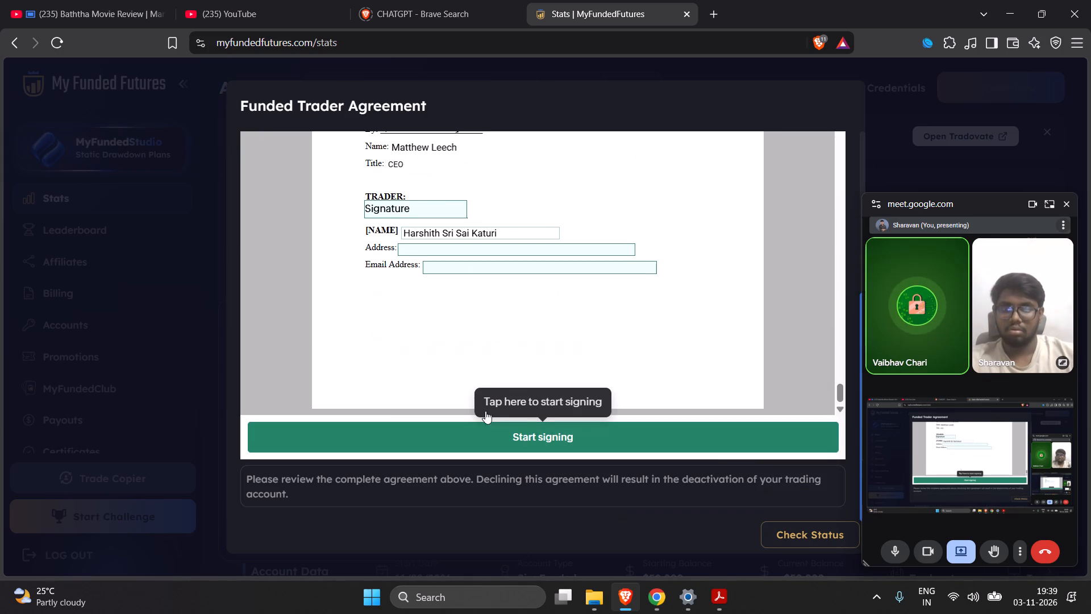
pyautogui.click(484, 430)
pyautogui.scroll(-9, 492, 372)
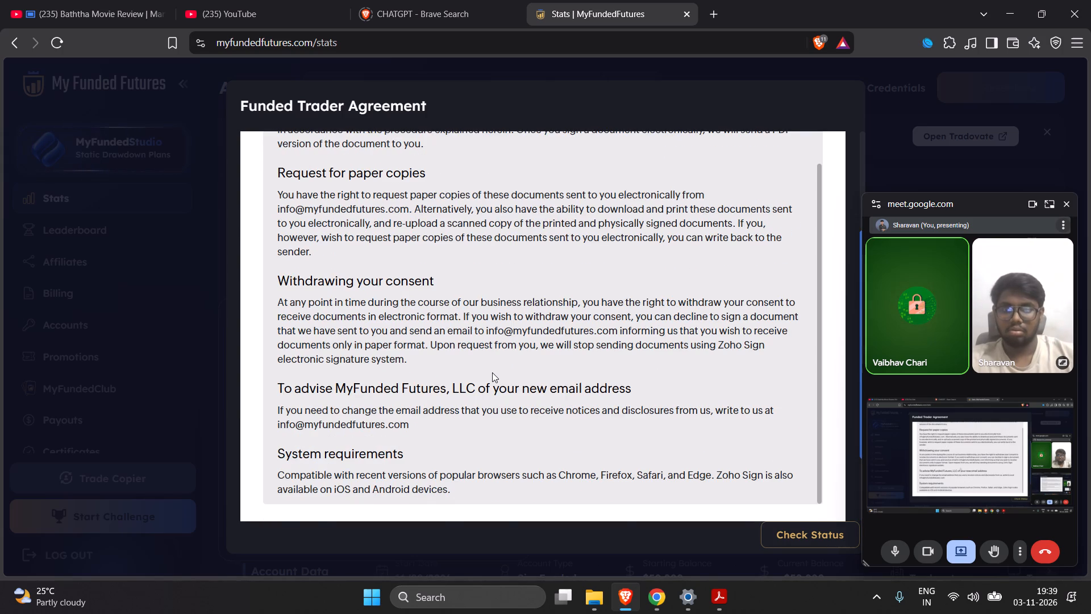
pyautogui.scroll(5, 492, 372)
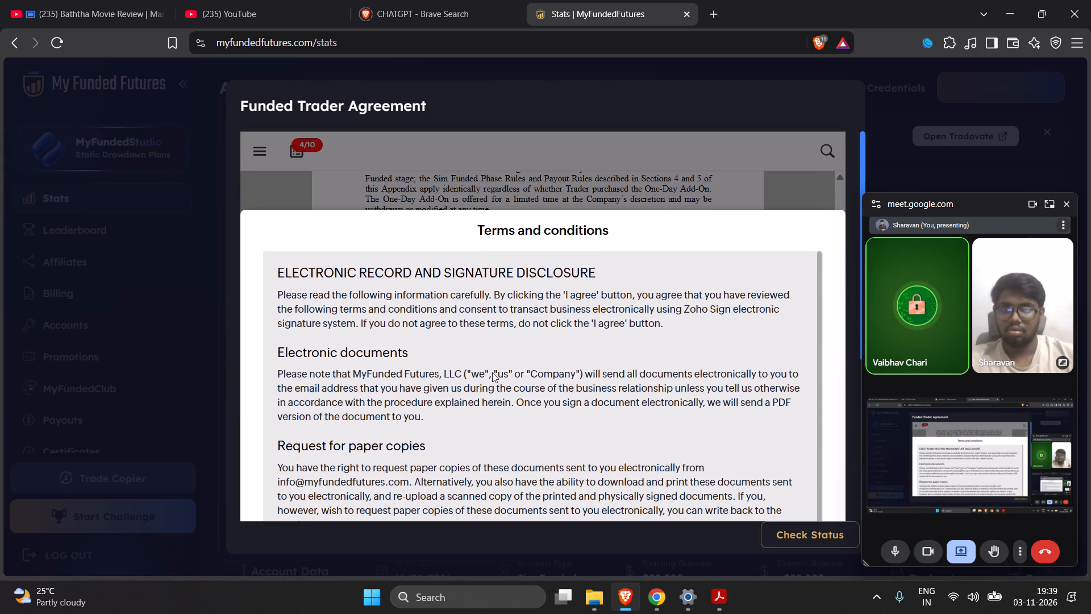
pyautogui.scroll(-5, 492, 372)
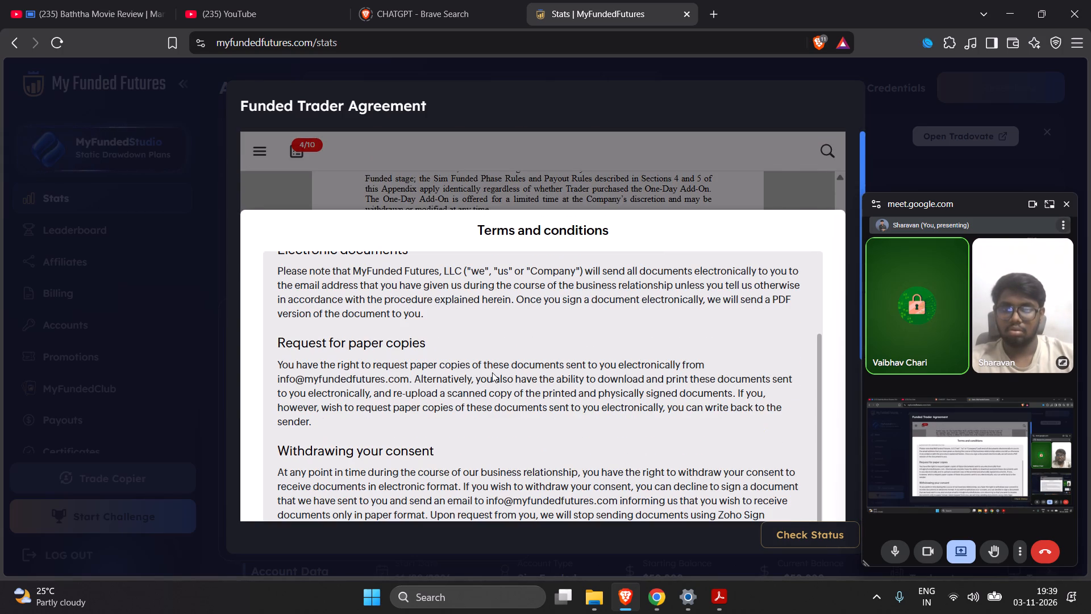
pyautogui.scroll(-5, 492, 372)
pyautogui.scroll(-5, 467, 238)
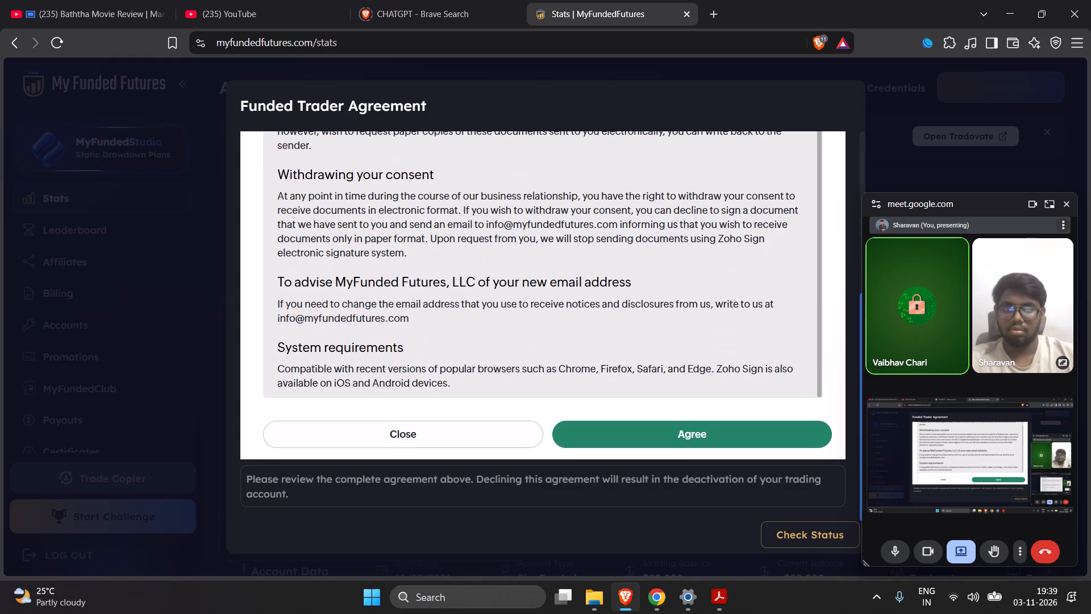
pyautogui.scroll(-5, 468, 243)
pyautogui.click(569, 432)
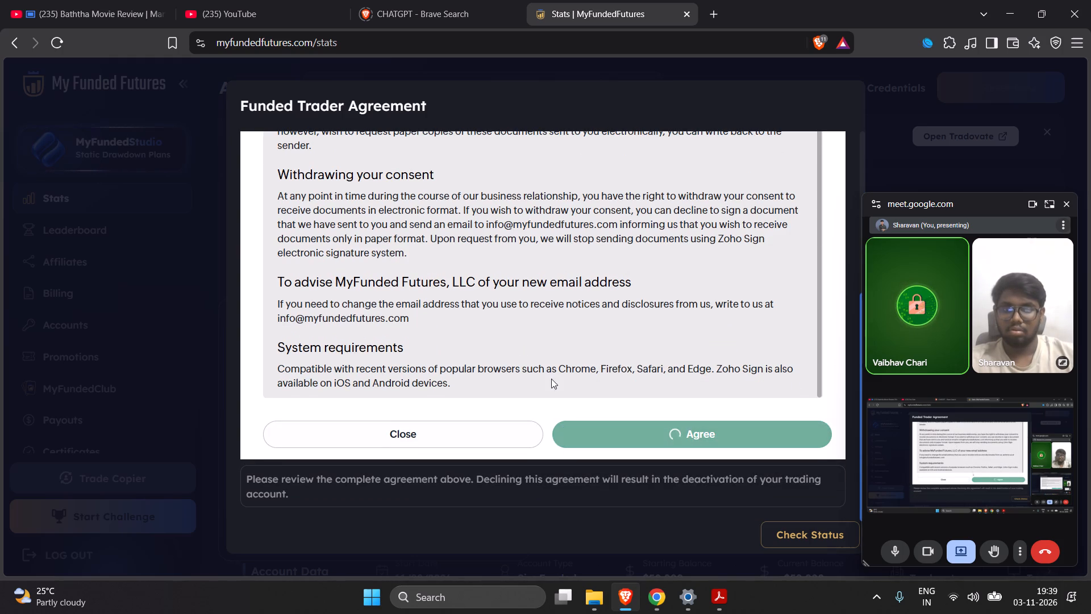
# Look through the agreement in signing mode down to the trader's signature block at its end.
pyautogui.scroll(-8, 522, 344)
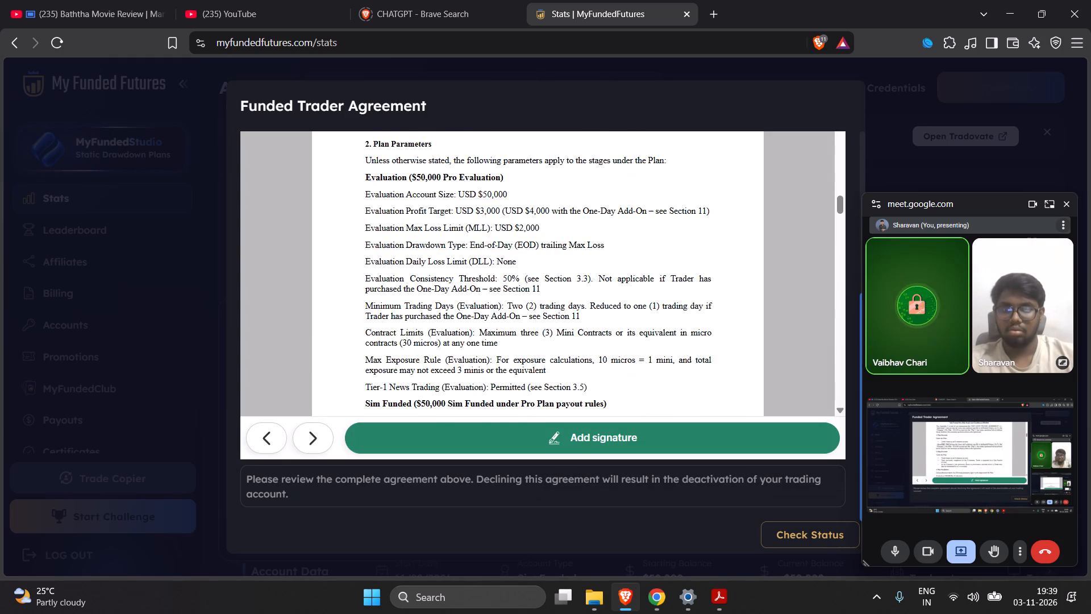
pyautogui.scroll(-5, 522, 344)
pyautogui.scroll(1, 522, 344)
pyautogui.scroll(-20, 522, 344)
pyautogui.scroll(-20, 522, 344)
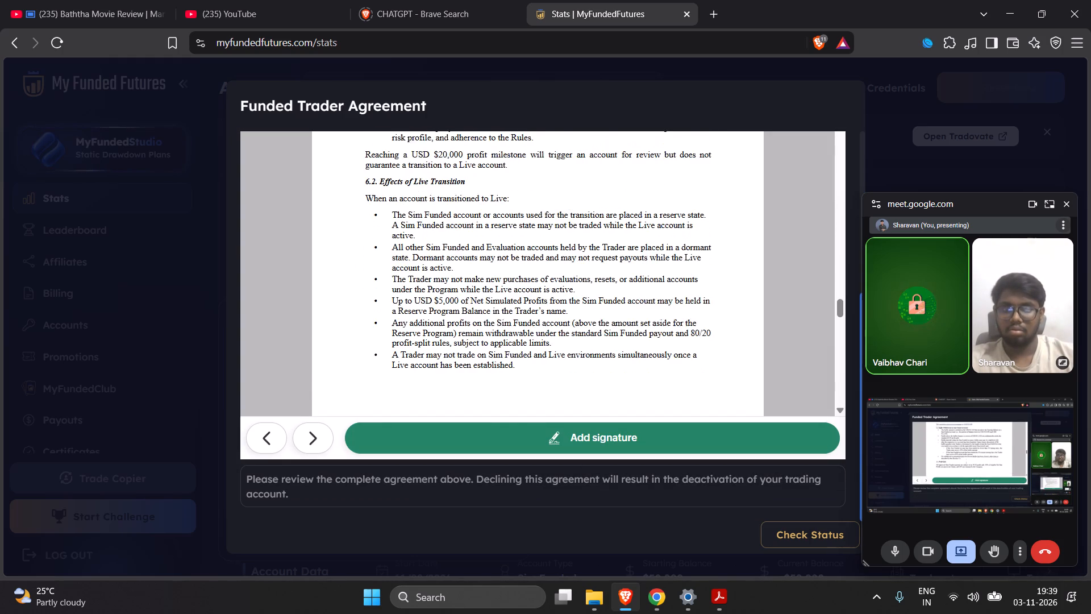
pyautogui.scroll(-3, 522, 346)
pyautogui.scroll(1, 522, 346)
pyautogui.scroll(-19, 522, 346)
pyautogui.scroll(1, 523, 346)
pyautogui.scroll(-20, 523, 346)
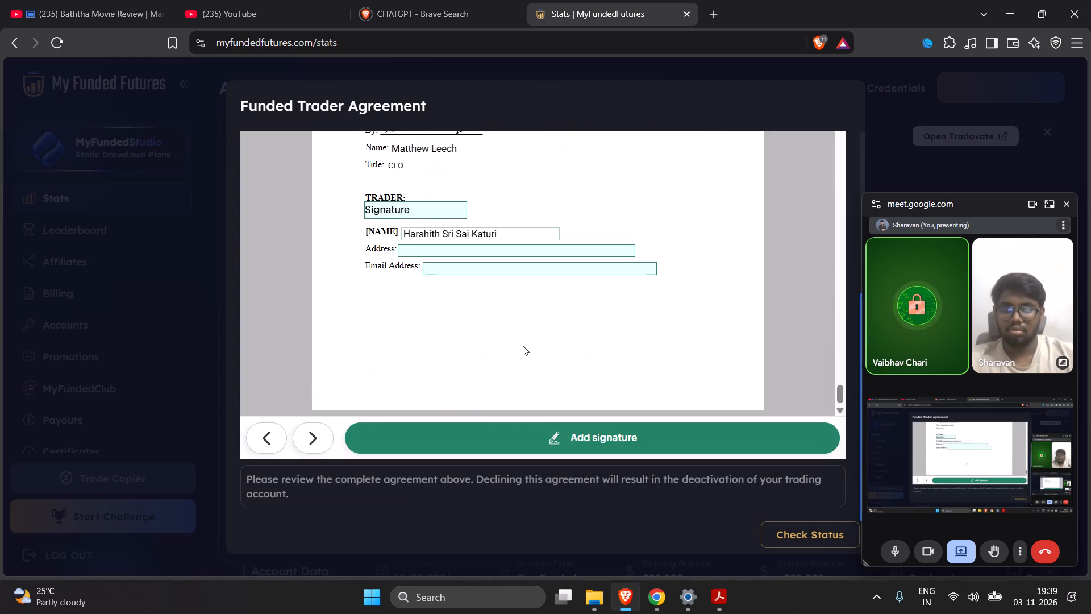
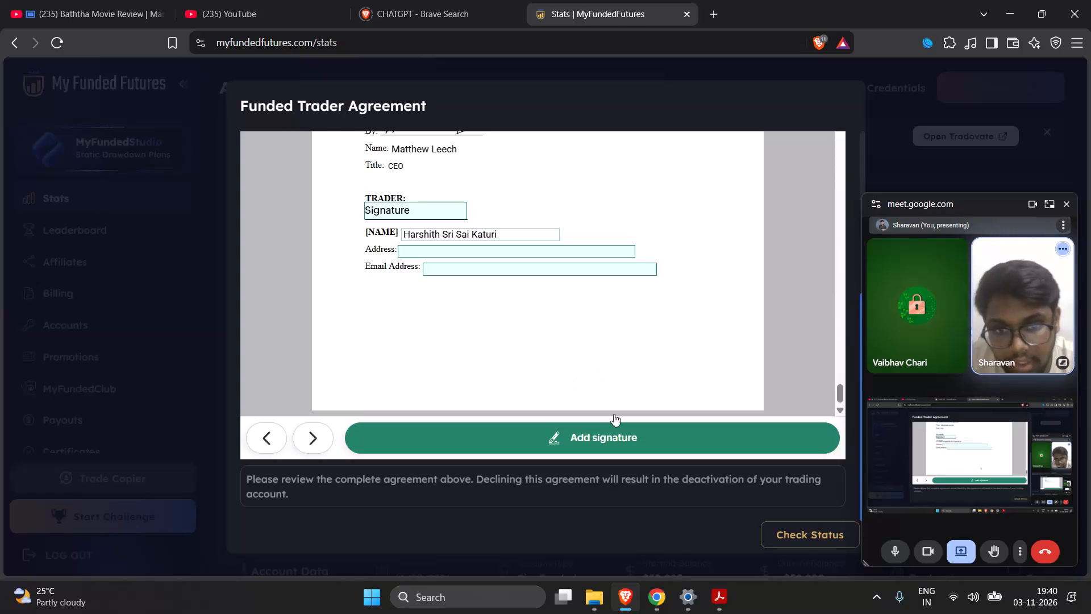
# Open the signature entry for the trader's signature field at the end of the agreement.
pyautogui.click(623, 434)
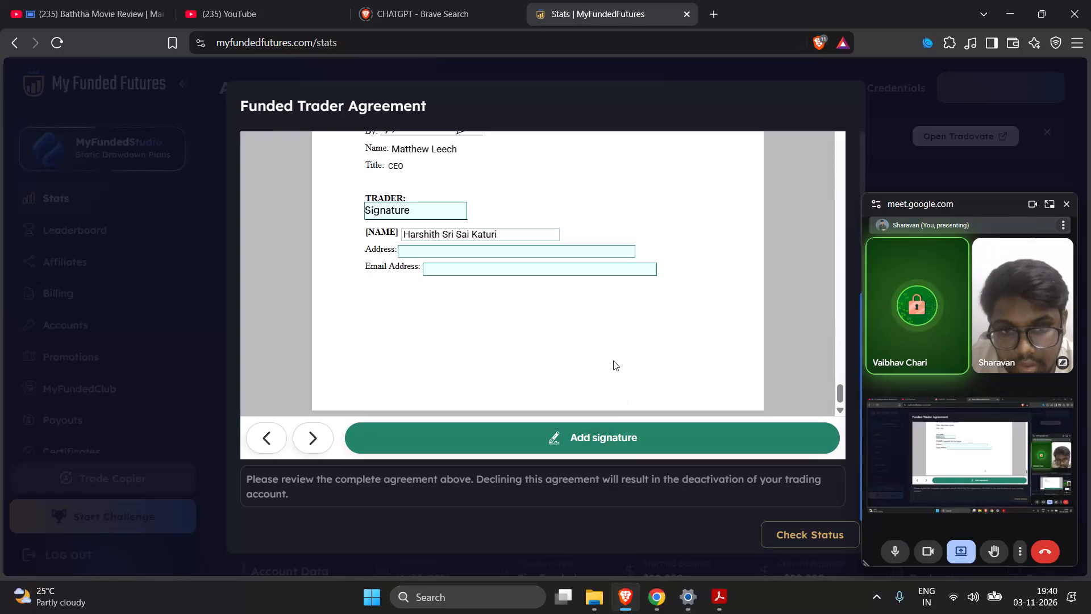
pyautogui.scroll(-1, 407, 350)
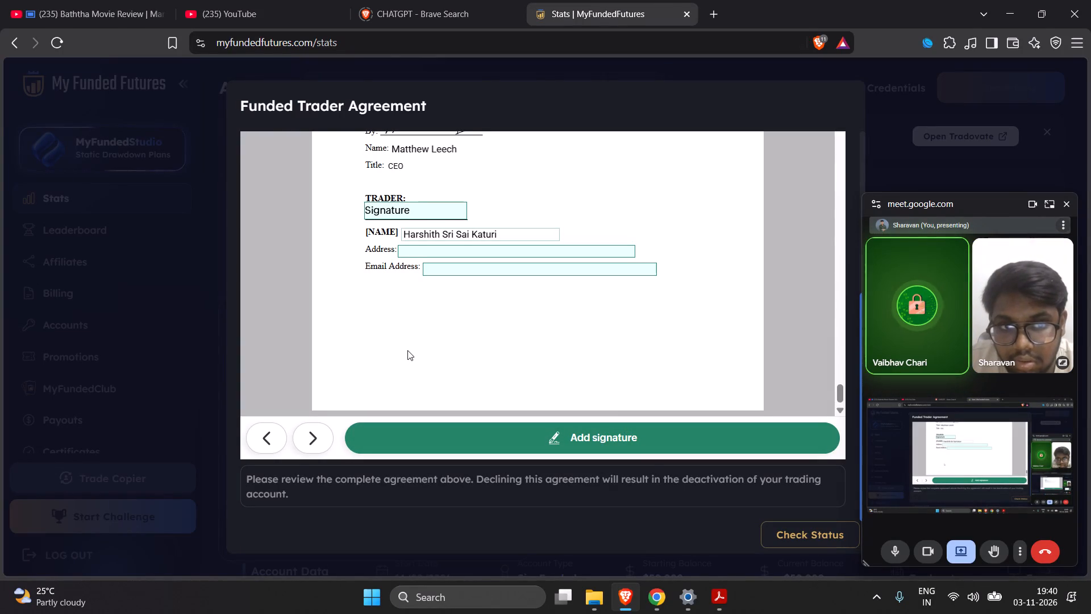
pyautogui.scroll(-1, 407, 350)
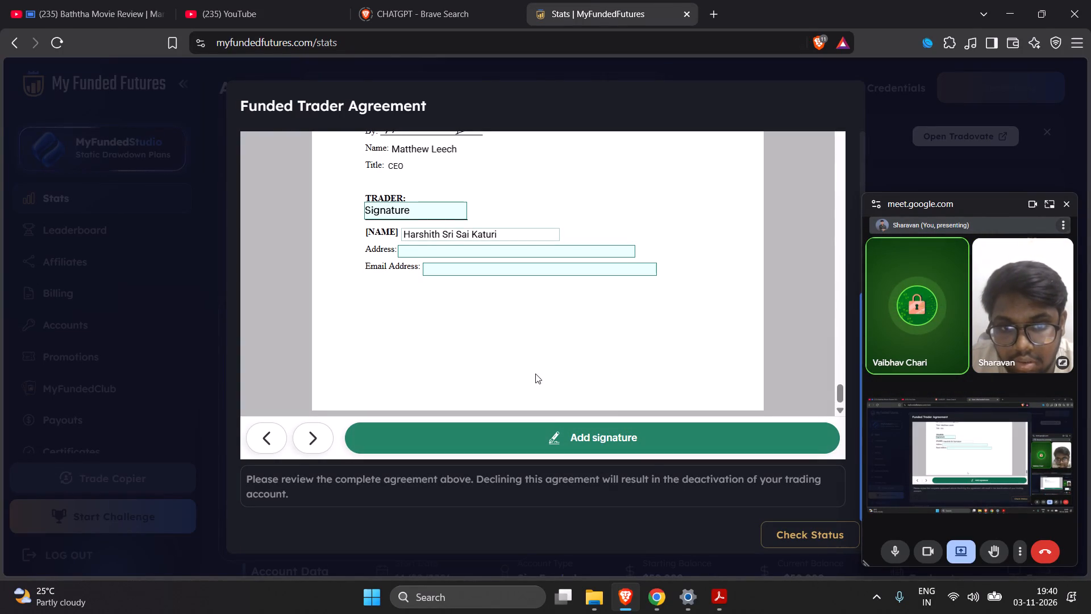
pyautogui.click(557, 432)
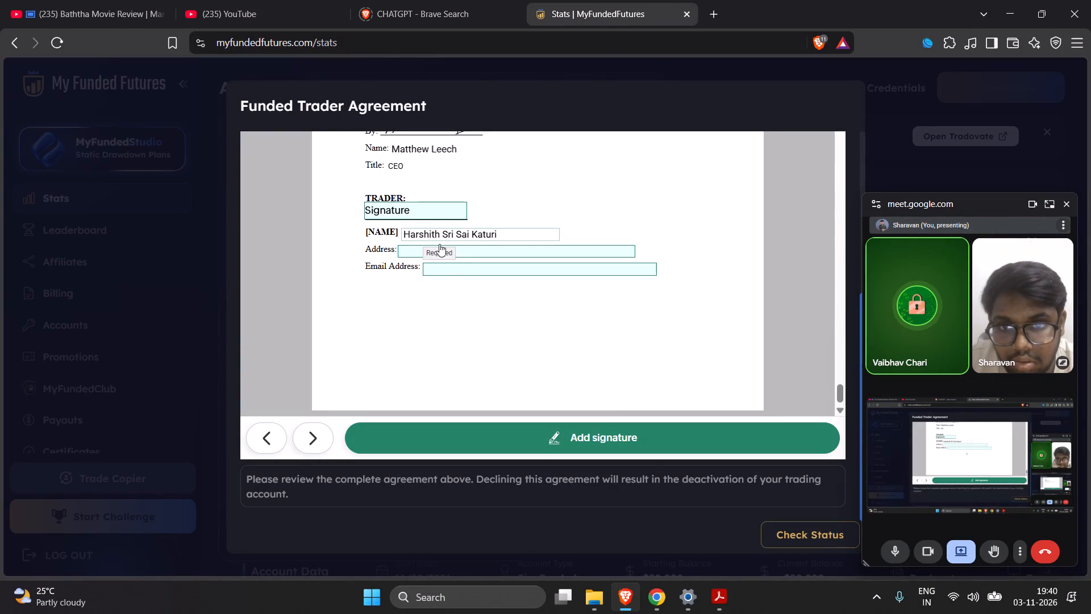
pyautogui.click(417, 205)
# Examine the signature dialog: the name and initials, the available handwriting styles, the fill-in-all-places option and the ways to create a signature.
pyautogui.scroll(1, 448, 267)
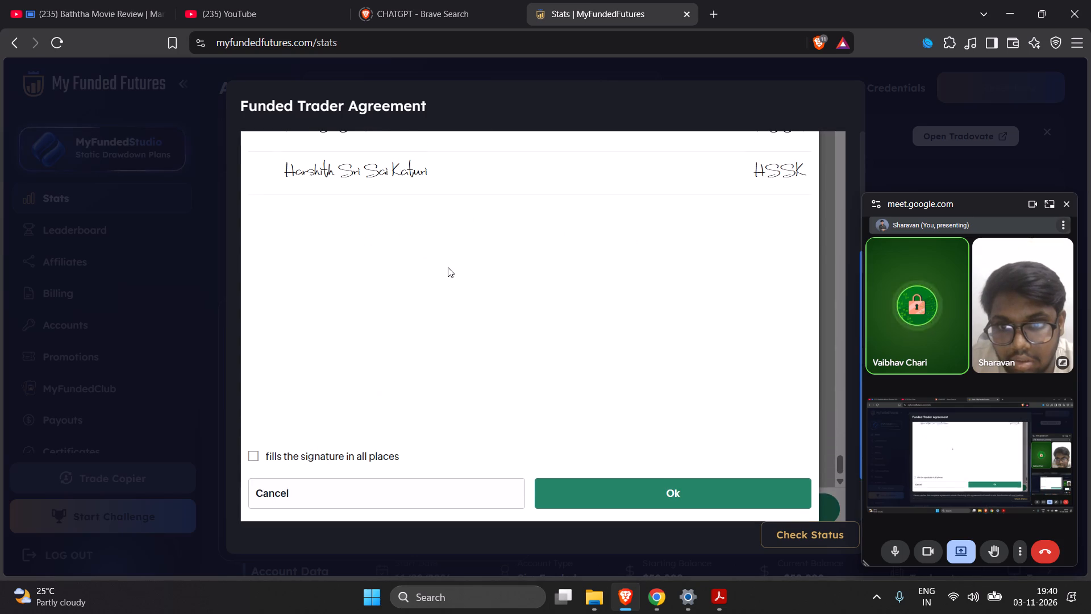
pyautogui.scroll(3, 448, 267)
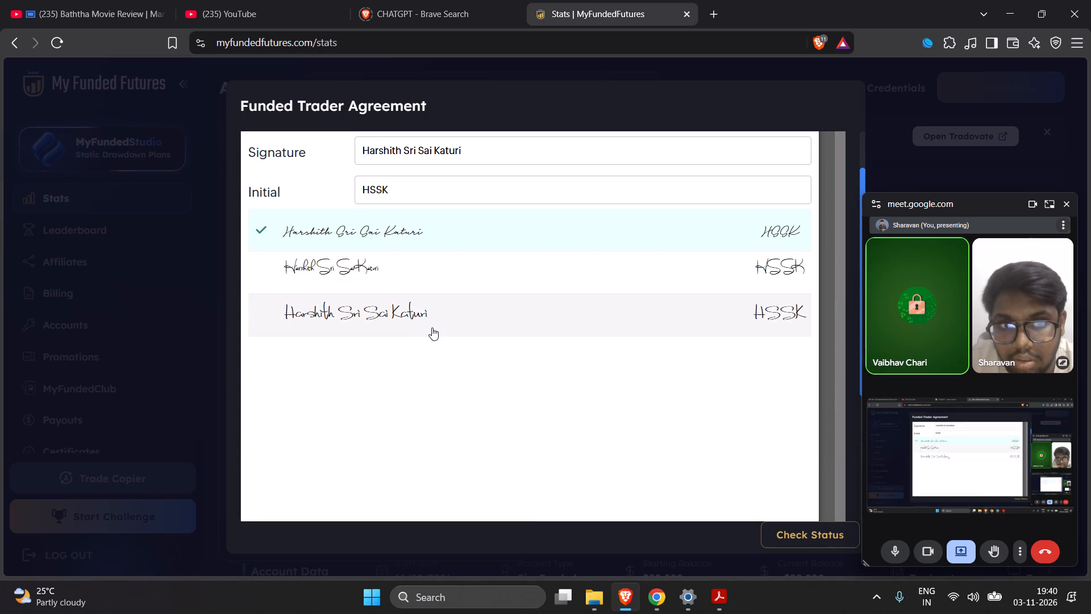
pyautogui.scroll(2, 422, 255)
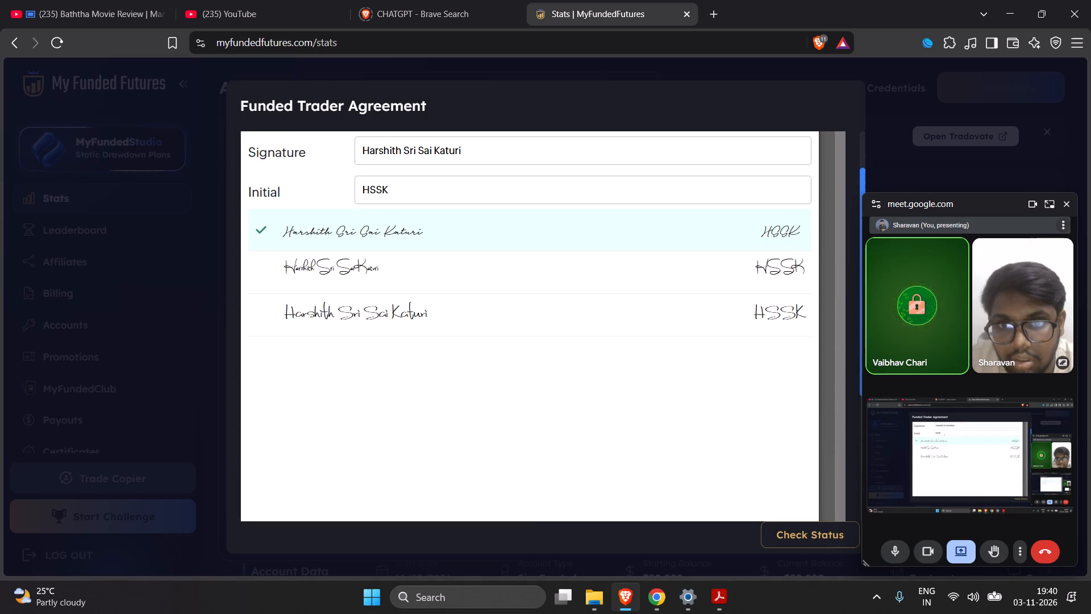
pyautogui.scroll(-5, 417, 325)
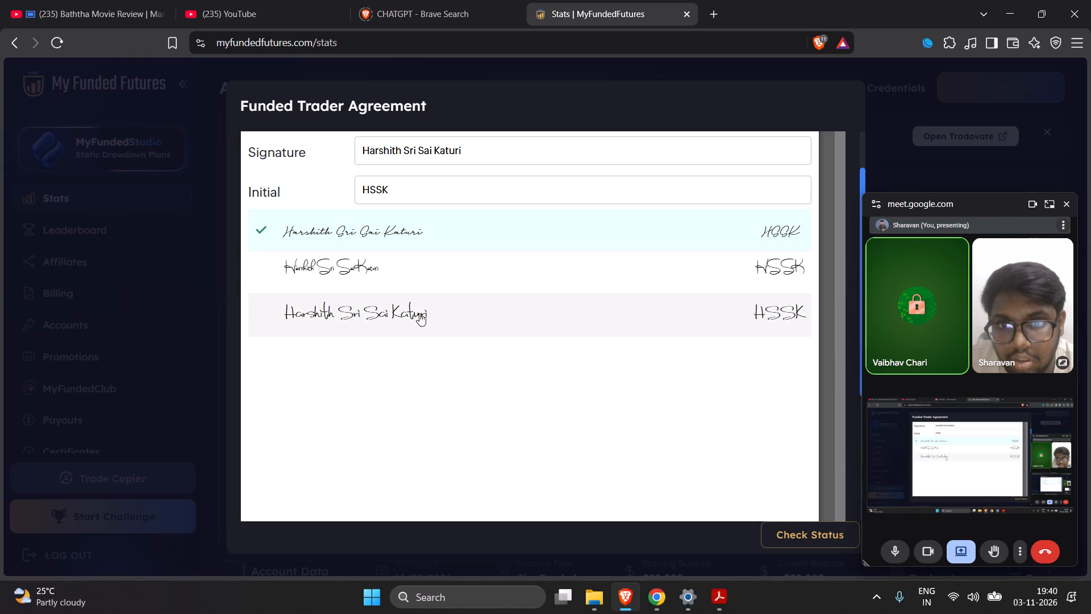
pyautogui.scroll(-2, 419, 313)
pyautogui.scroll(-6, 536, 387)
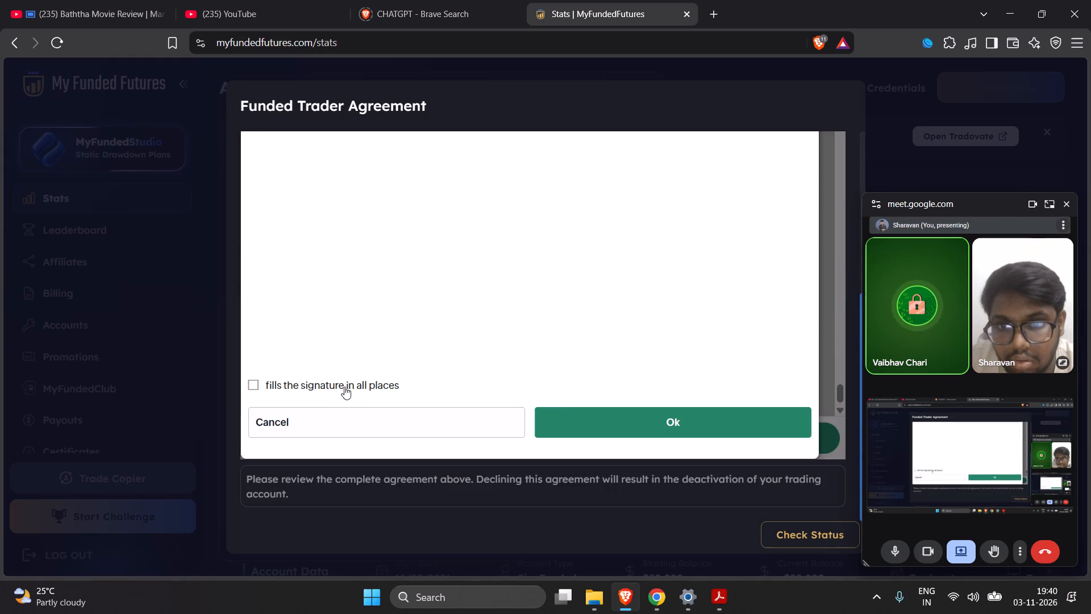
pyautogui.scroll(7, 424, 326)
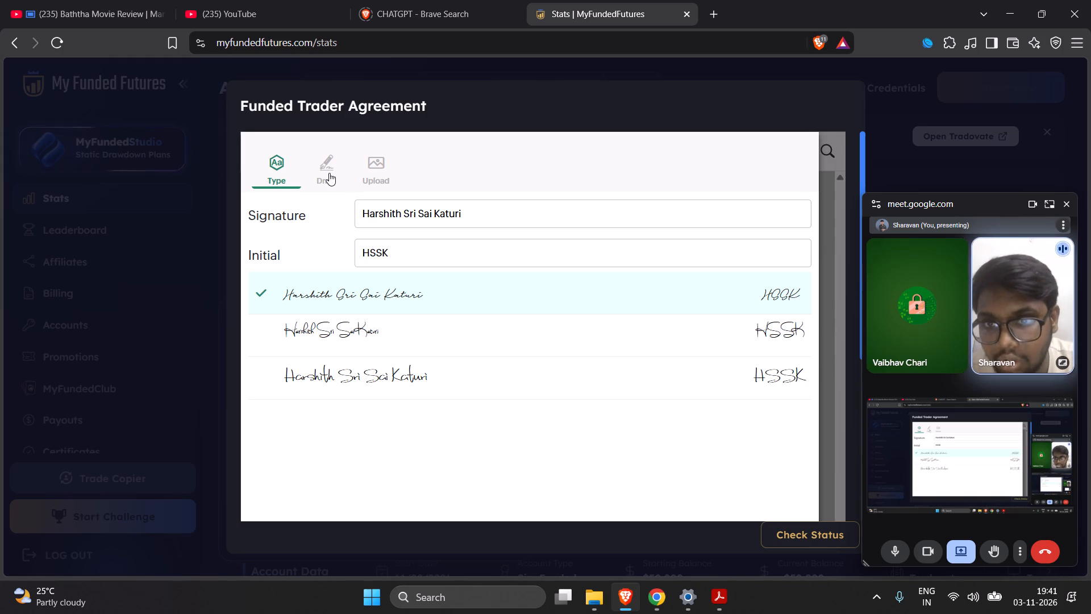
# Look through the draw and image upload options for creating the signature and initials, ending on image upload.
pyautogui.click(368, 172)
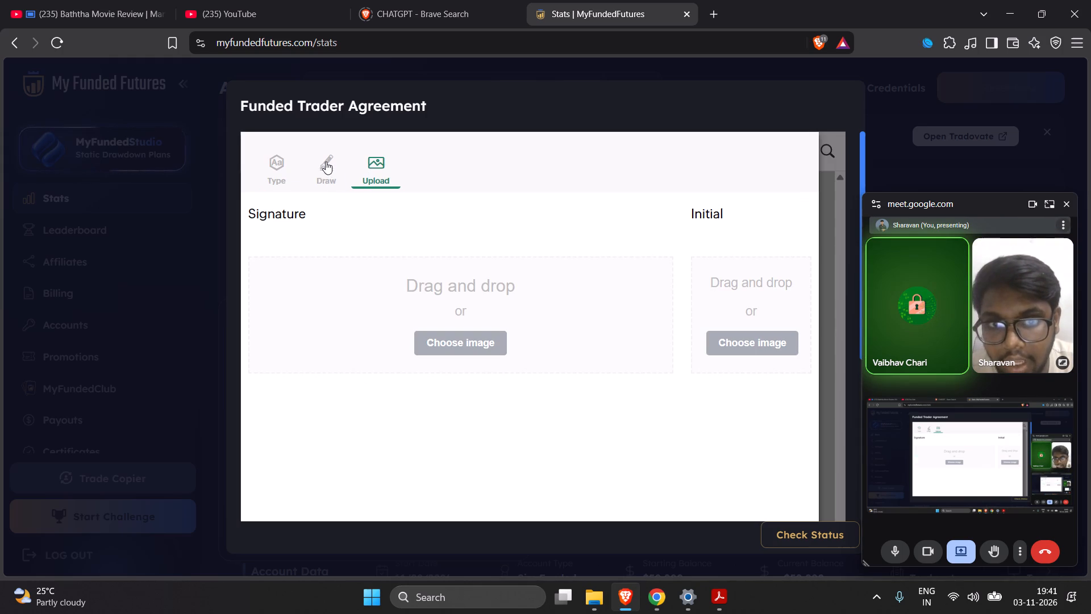
pyautogui.click(326, 160)
pyautogui.click(368, 167)
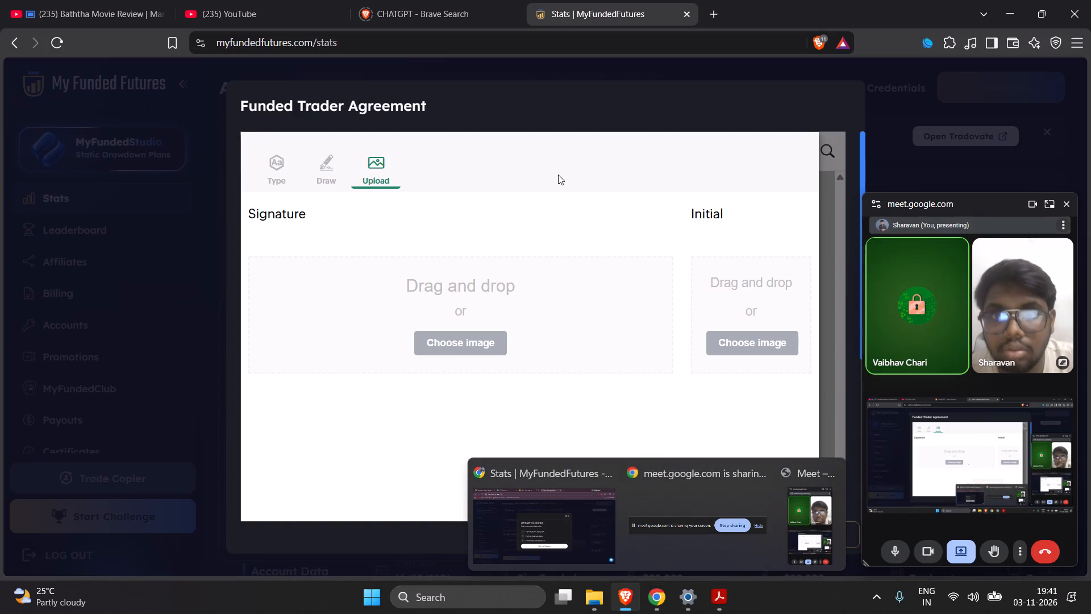
# Switch to the Chrome window showing the MyFundedFutures Stats page.
pyautogui.click(651, 610)
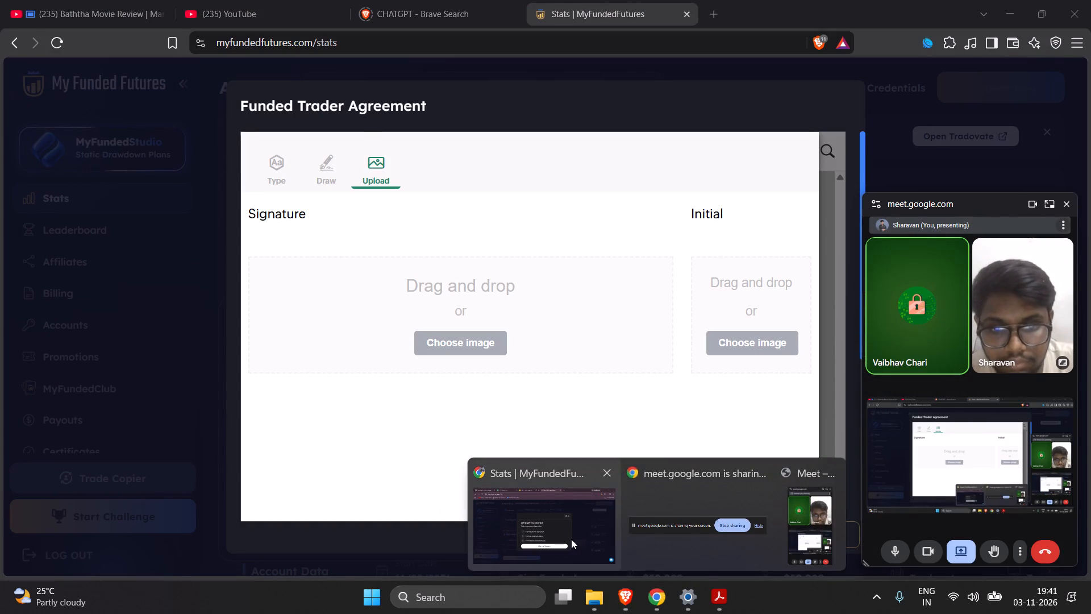
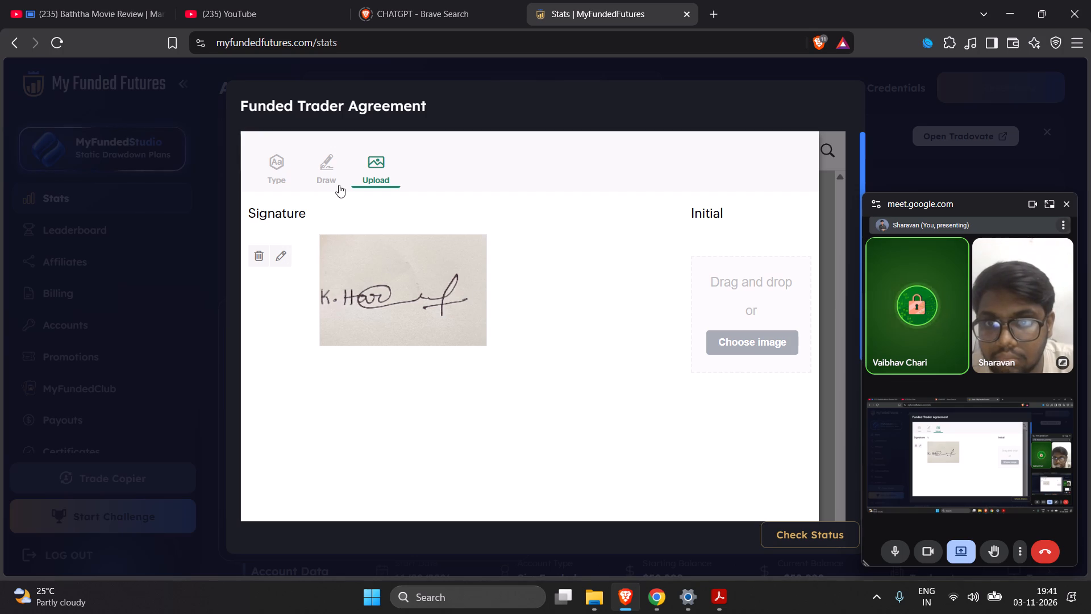
# Place the uploaded handwritten signature image in the trader's signature field at the end of the agreement and check its placement.
pyautogui.scroll(-9, 487, 306)
pyautogui.click(585, 418)
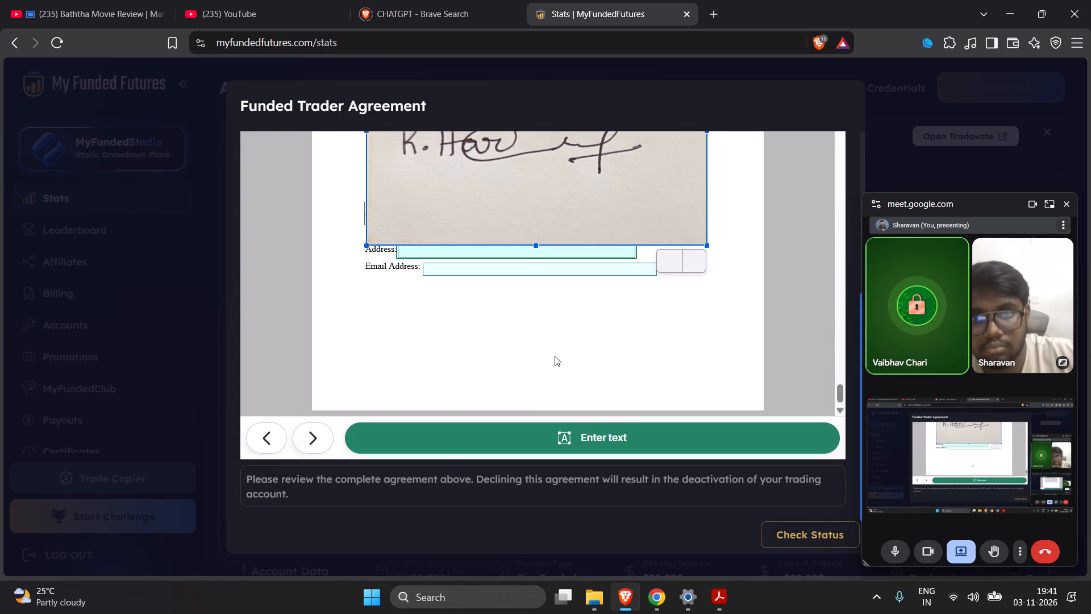
pyautogui.scroll(3, 557, 352)
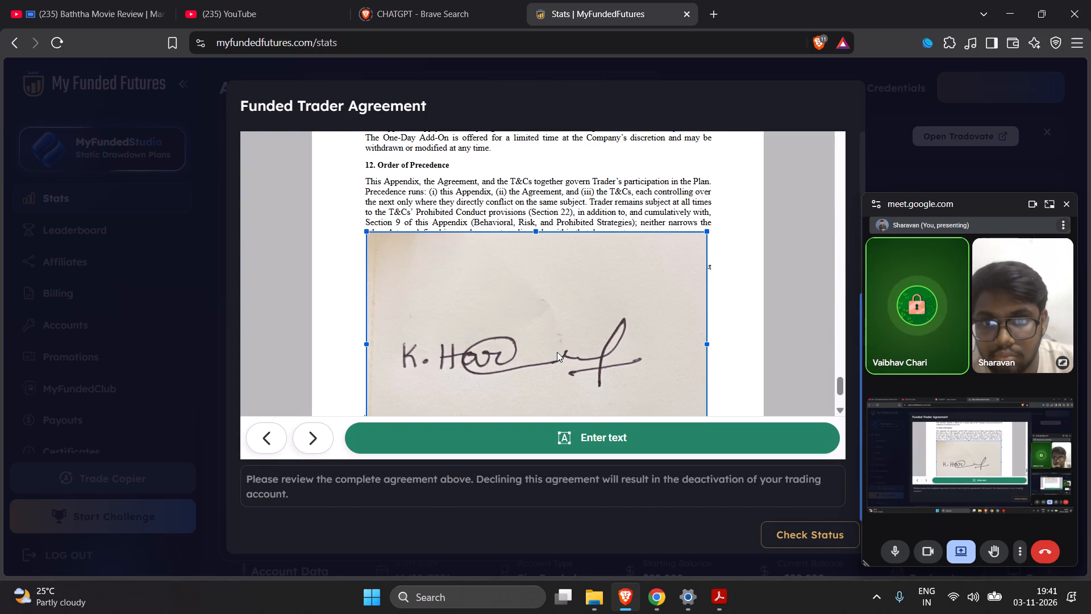
# Shrink the loose handwritten signature image from its upper-left corner so it clears the agreement text and signature block.
pyautogui.moveTo(368, 231); pyautogui.dragTo(363, 266)
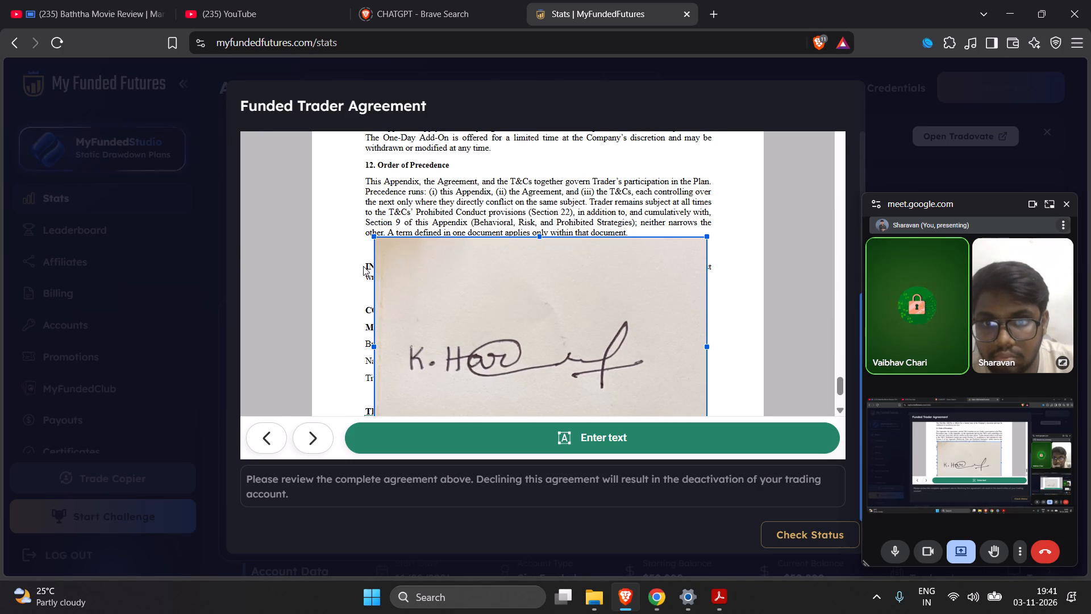
pyautogui.moveTo(363, 266); pyautogui.dragTo(469, 361)
pyautogui.moveTo(460, 362); pyautogui.dragTo(419, 346)
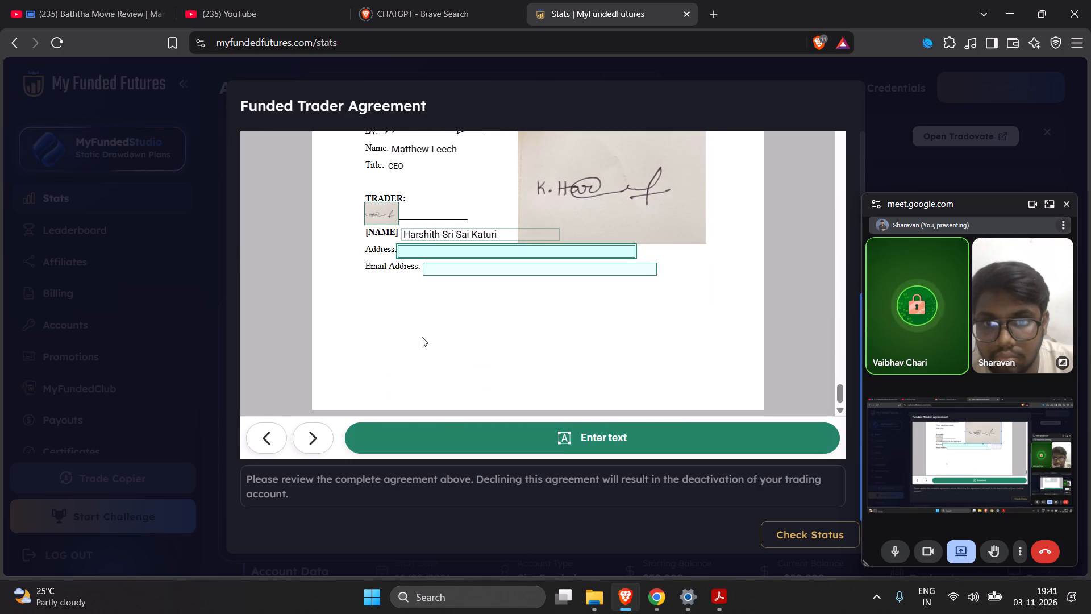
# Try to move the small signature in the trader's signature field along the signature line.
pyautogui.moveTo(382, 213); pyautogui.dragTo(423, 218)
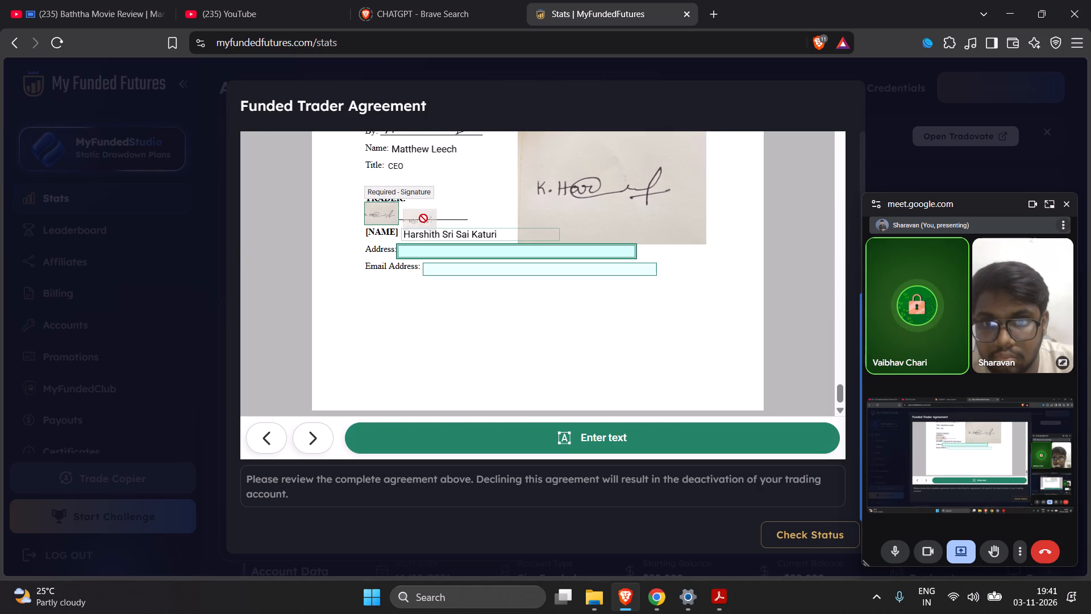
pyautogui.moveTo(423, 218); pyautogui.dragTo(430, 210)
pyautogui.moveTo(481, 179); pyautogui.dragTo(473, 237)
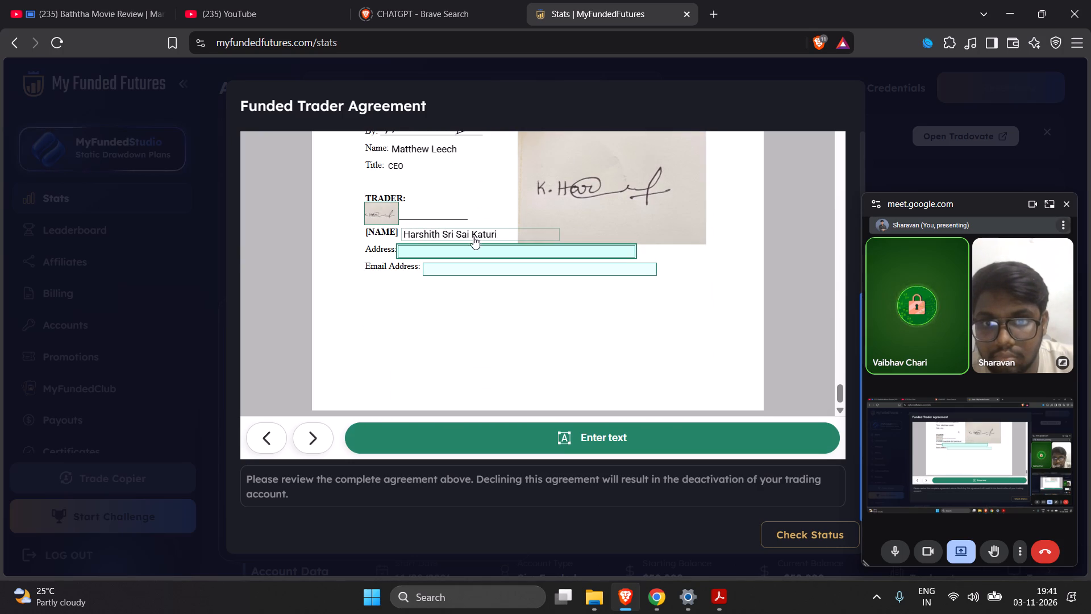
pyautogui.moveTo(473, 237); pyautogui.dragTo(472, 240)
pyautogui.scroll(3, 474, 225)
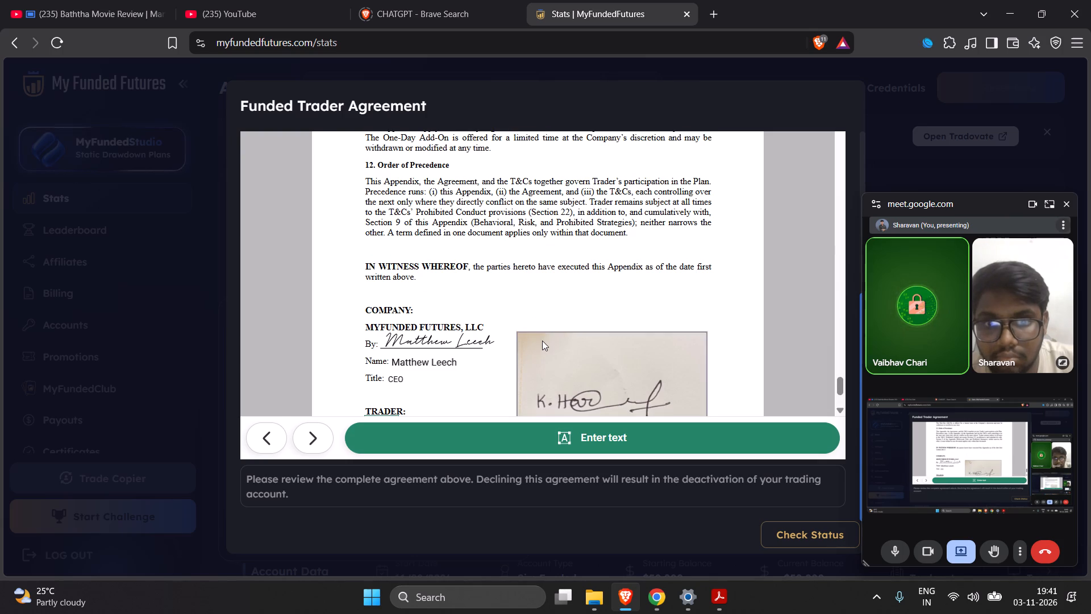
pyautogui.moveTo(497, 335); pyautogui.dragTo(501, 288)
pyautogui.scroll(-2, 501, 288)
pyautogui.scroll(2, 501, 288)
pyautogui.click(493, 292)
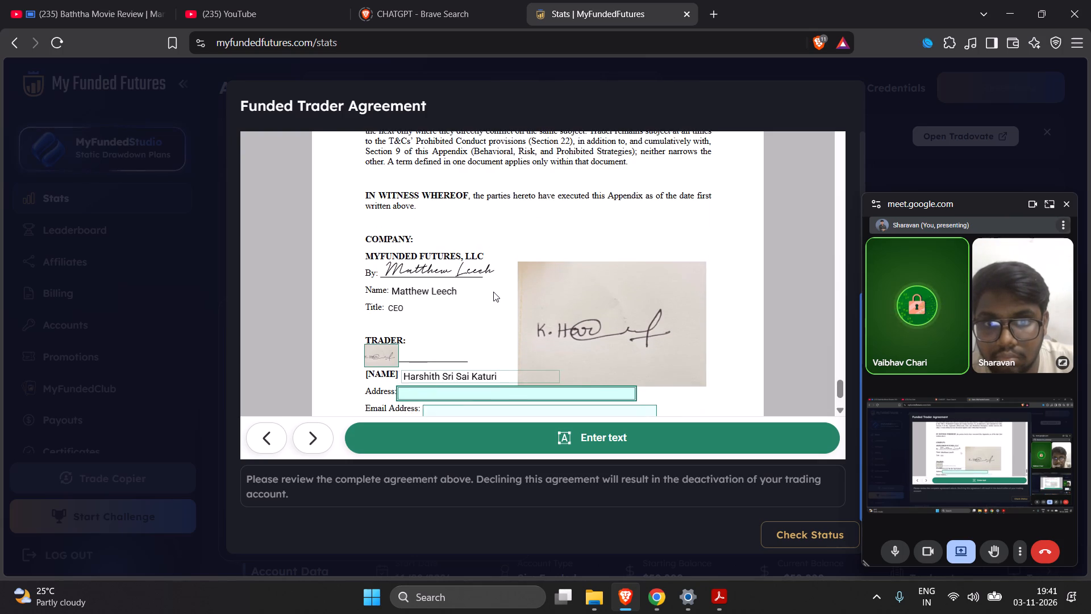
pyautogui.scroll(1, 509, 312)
# Reduce the height and width of the loose signature image to roughly the size of the trader's signature field.
pyautogui.click(553, 255)
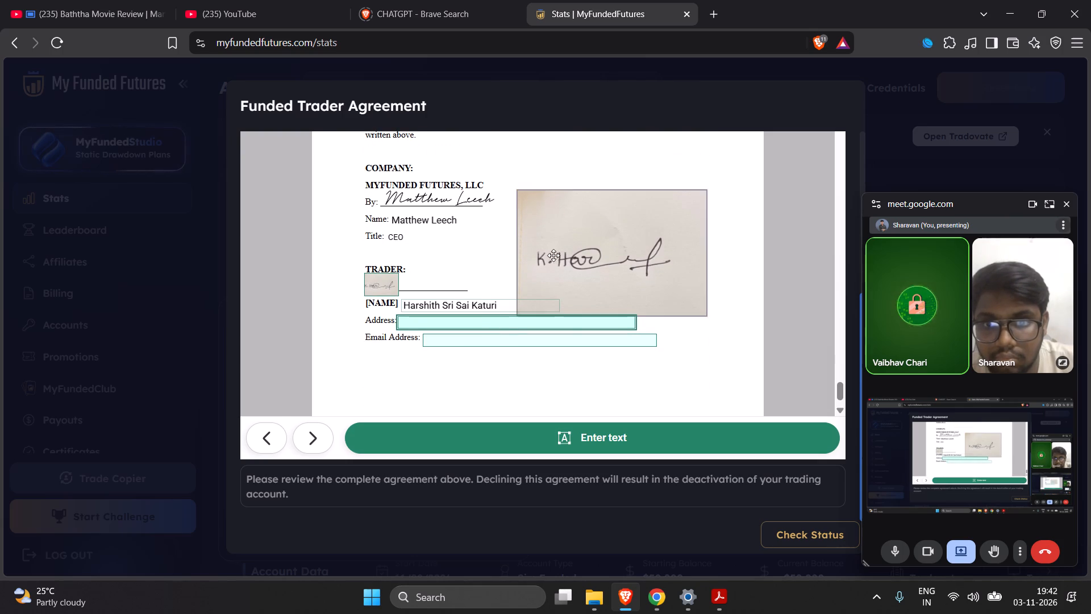
pyautogui.scroll(-1, 553, 313)
pyautogui.moveTo(610, 244); pyautogui.dragTo(613, 229)
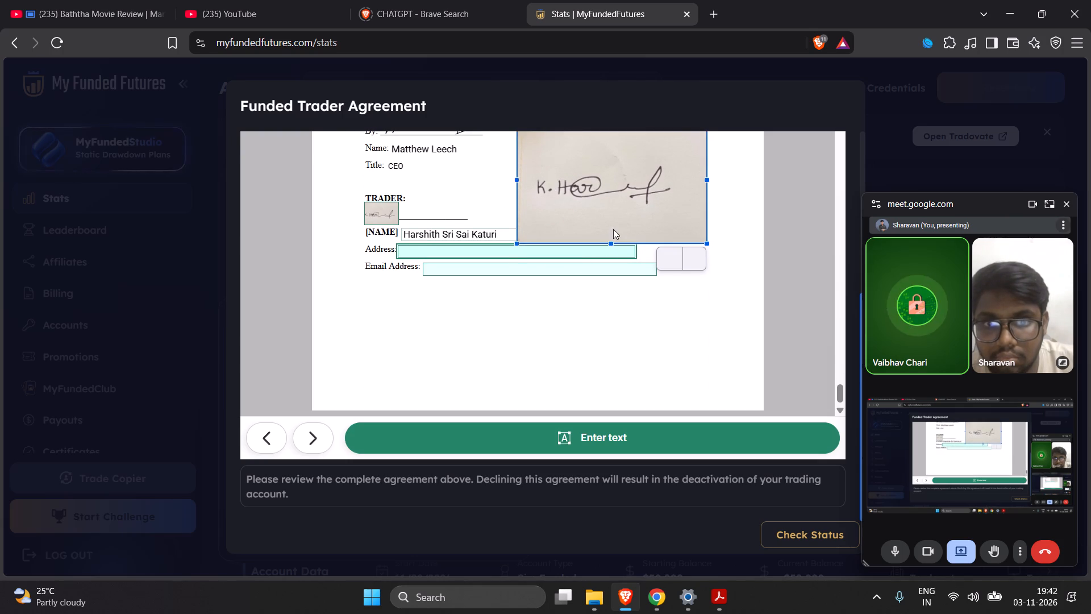
pyautogui.moveTo(613, 229); pyautogui.dragTo(619, 161)
pyautogui.moveTo(607, 196); pyautogui.dragTo(610, 248)
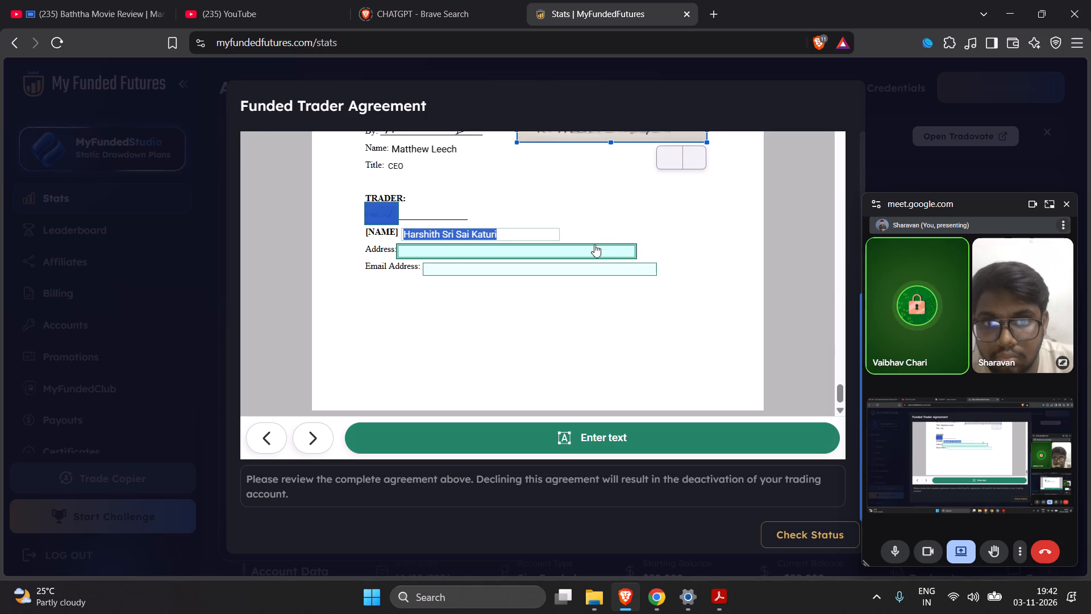
pyautogui.click(566, 320)
pyautogui.scroll(1, 557, 342)
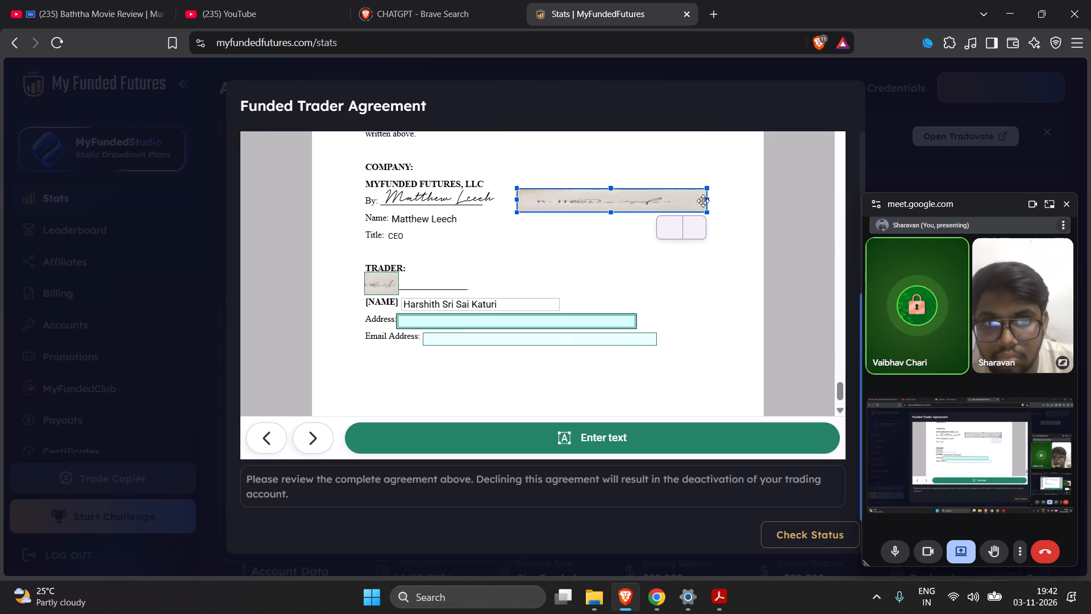
pyautogui.moveTo(706, 198); pyautogui.dragTo(590, 195)
pyautogui.scroll(1, 587, 199)
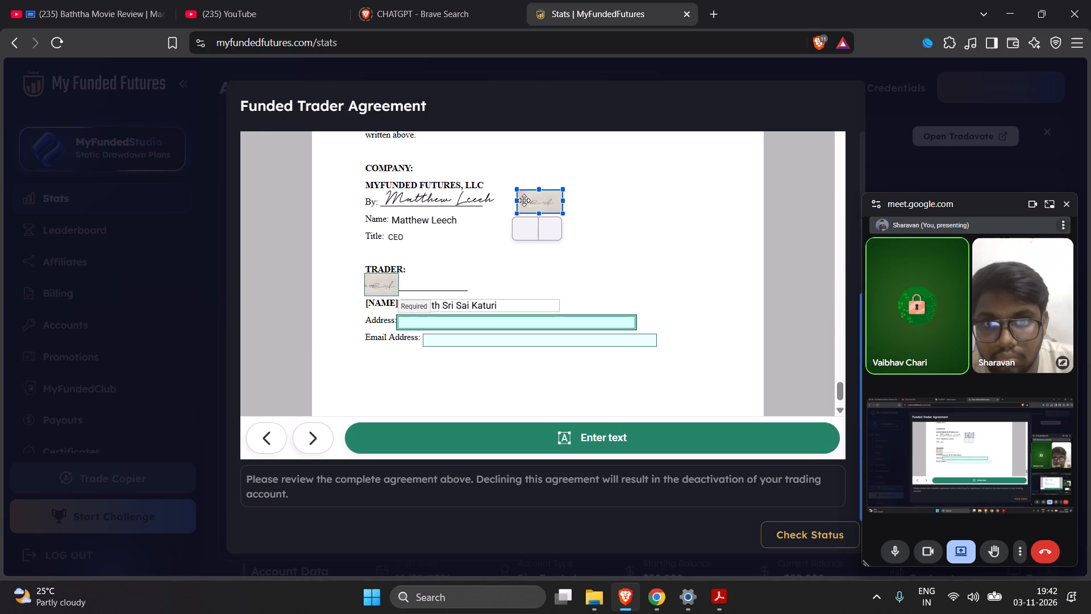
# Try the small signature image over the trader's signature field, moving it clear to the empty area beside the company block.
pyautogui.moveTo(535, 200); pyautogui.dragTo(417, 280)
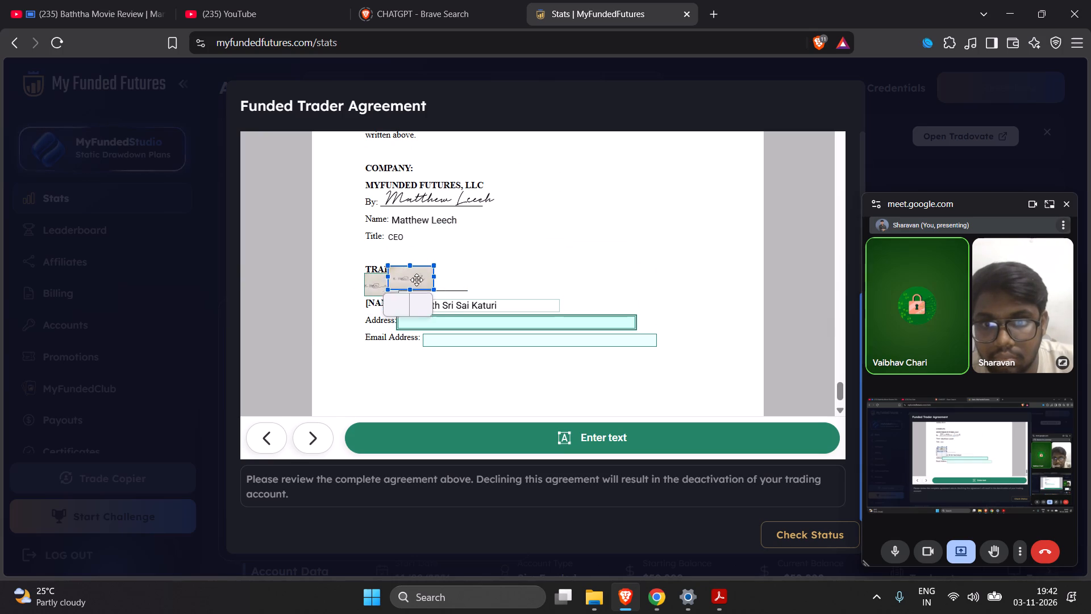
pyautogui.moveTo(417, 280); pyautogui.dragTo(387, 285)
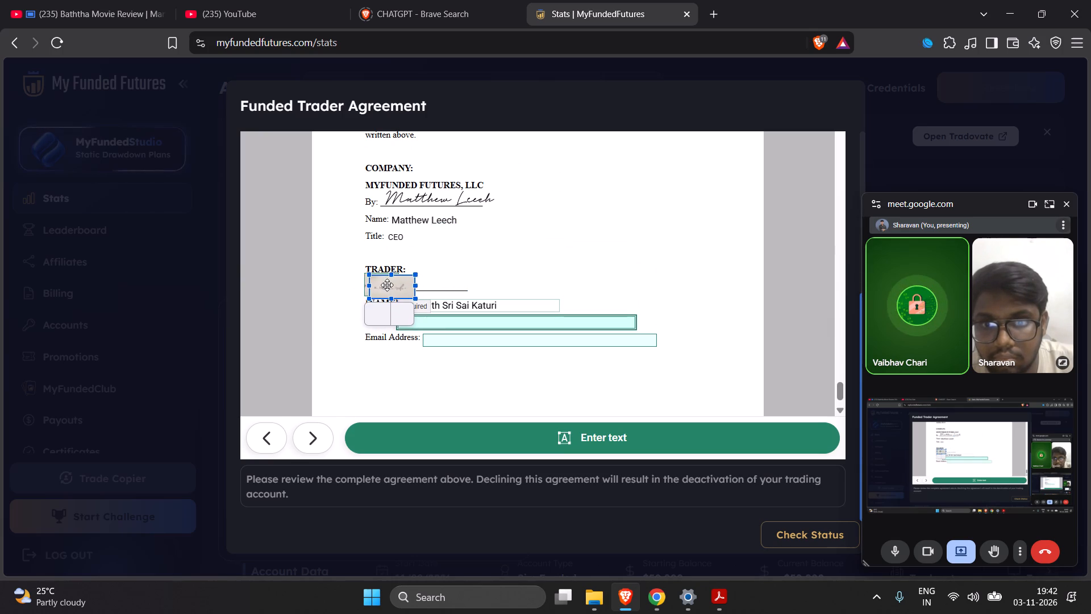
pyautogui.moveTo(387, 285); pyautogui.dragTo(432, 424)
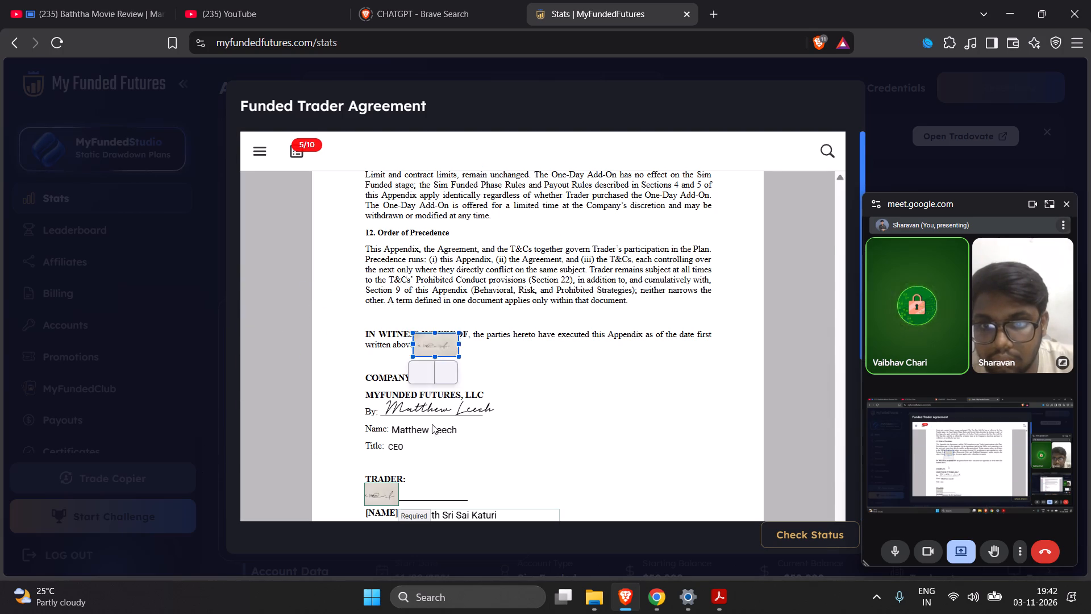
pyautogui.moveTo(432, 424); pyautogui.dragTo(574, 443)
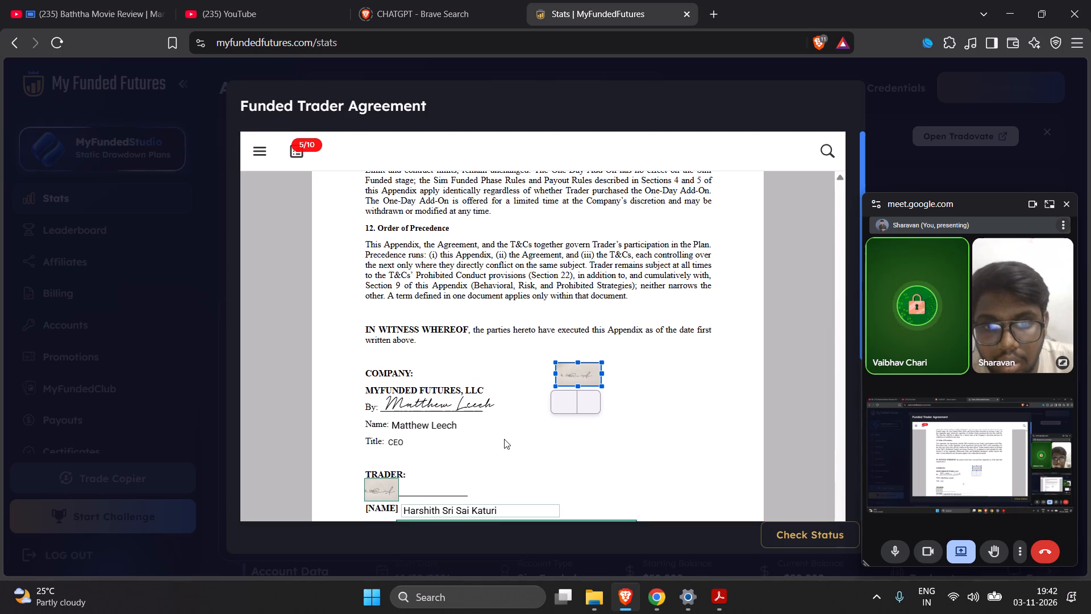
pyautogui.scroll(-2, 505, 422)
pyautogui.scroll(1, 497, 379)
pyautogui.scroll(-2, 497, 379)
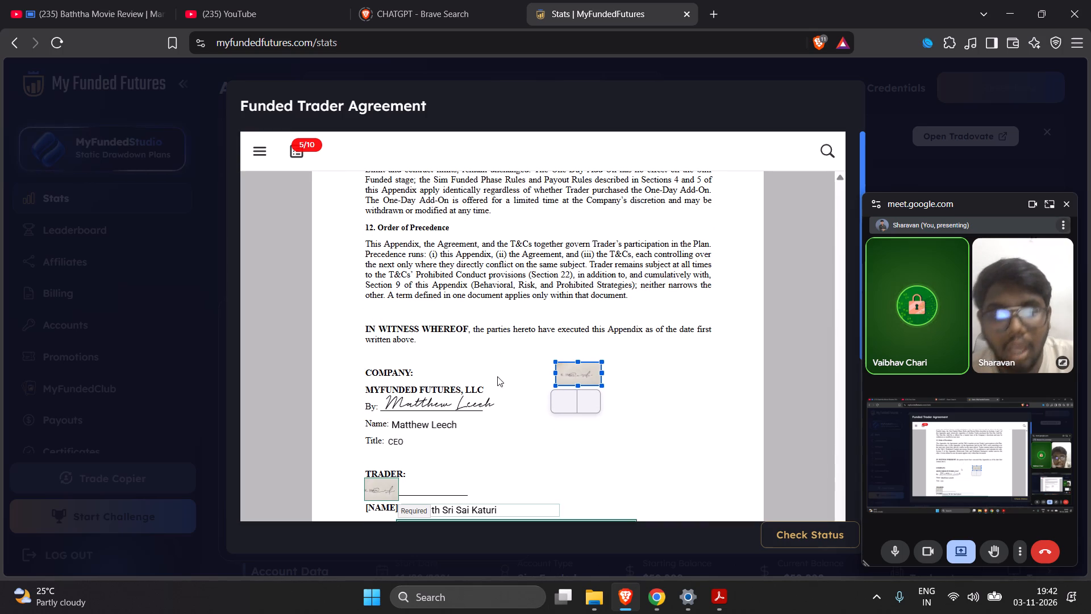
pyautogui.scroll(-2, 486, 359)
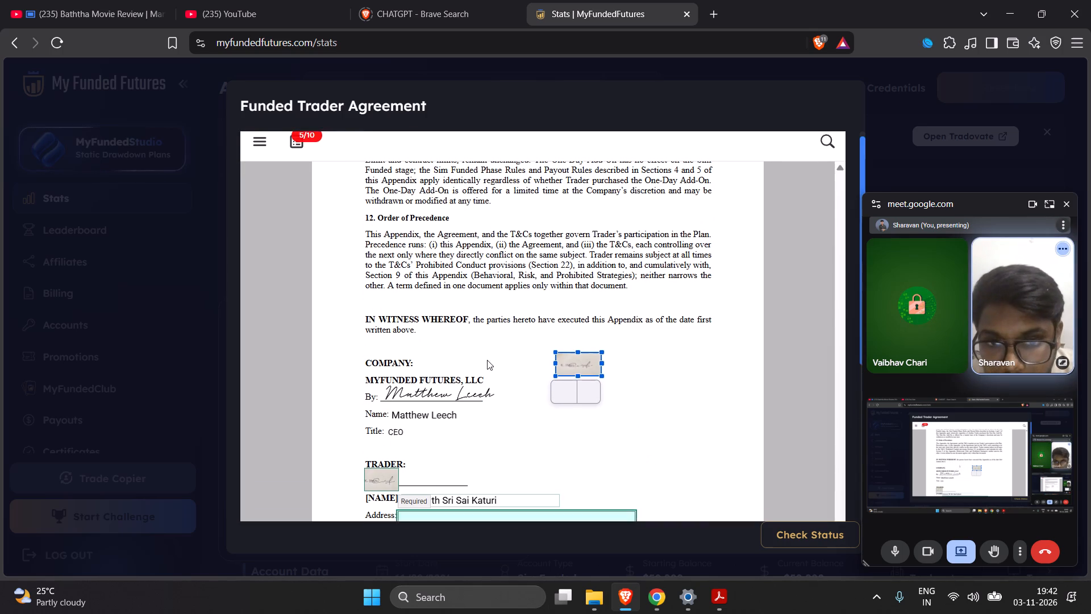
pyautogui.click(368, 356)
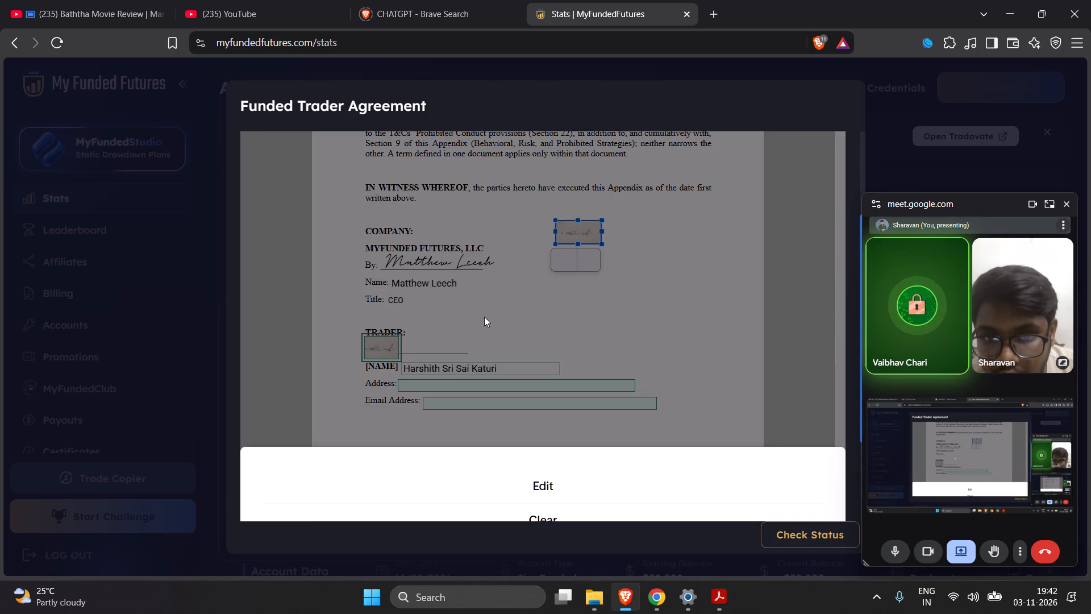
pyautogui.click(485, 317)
# Place the loose signature image on the trader's signature line, just beside the signature already in the field, and deselect it.
pyautogui.moveTo(571, 236); pyautogui.dragTo(500, 289)
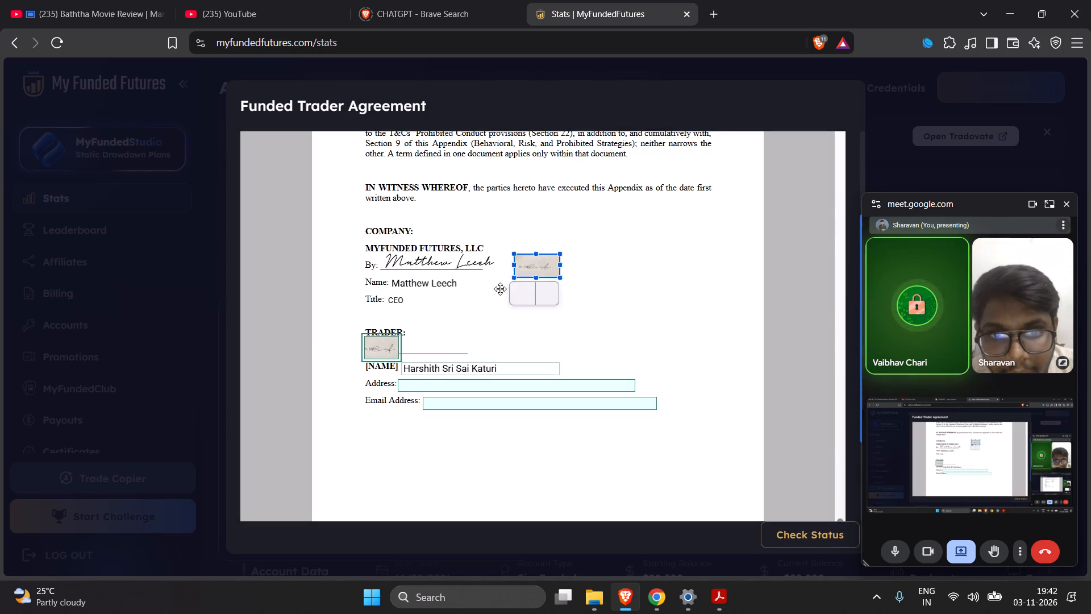
pyautogui.moveTo(500, 289); pyautogui.dragTo(520, 288)
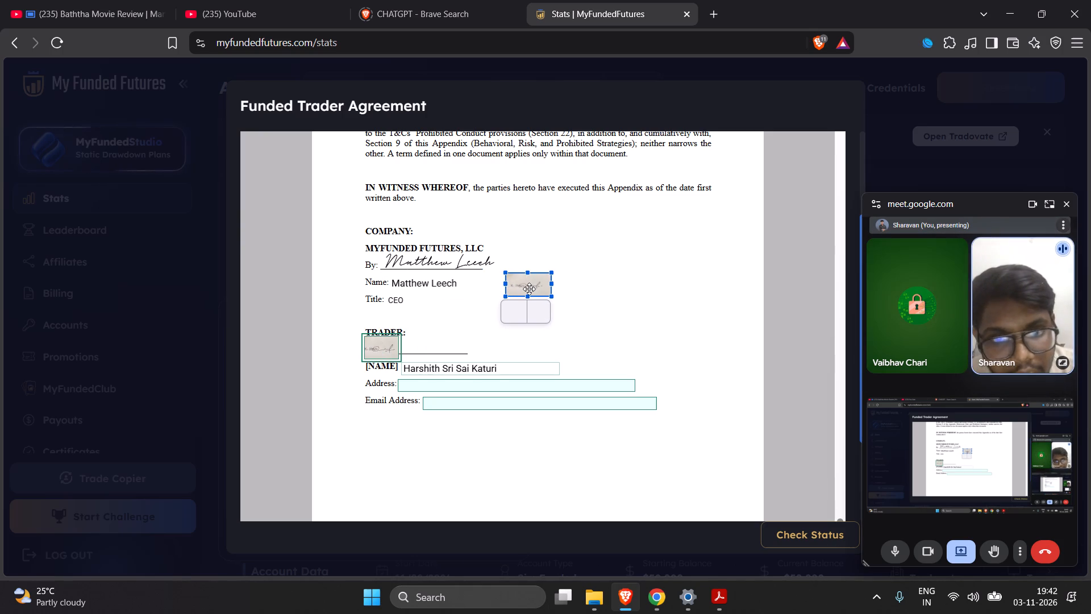
pyautogui.moveTo(531, 284); pyautogui.dragTo(434, 349)
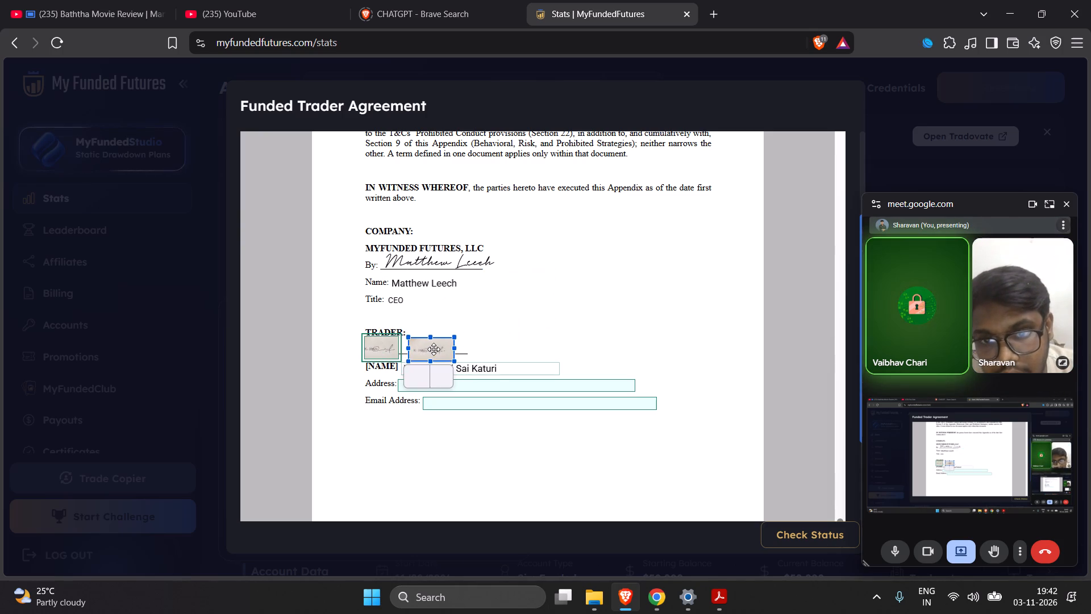
pyautogui.moveTo(434, 349); pyautogui.dragTo(431, 344)
pyautogui.click(492, 333)
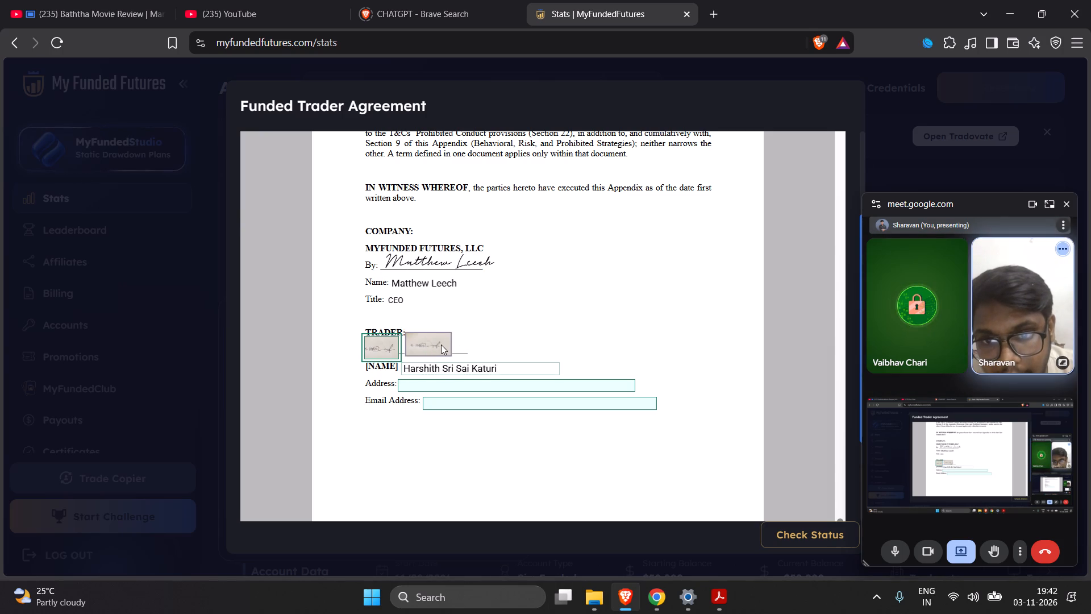
pyautogui.click(490, 318)
# Open the trader's address field and start the entry with "Flat Nuber".
pyautogui.click(503, 383)
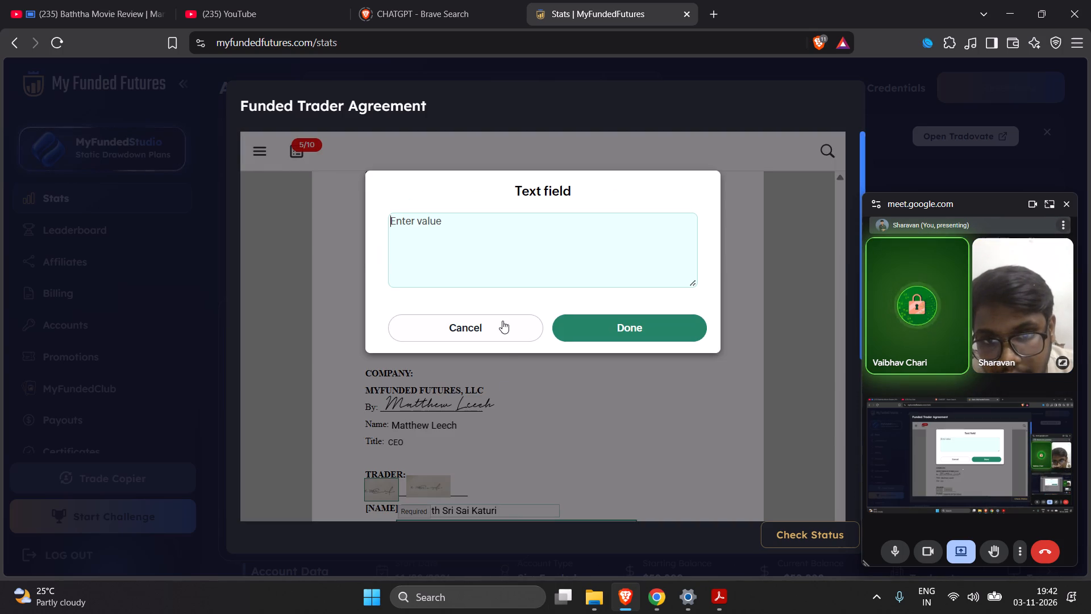
pyautogui.click(501, 252)
pyautogui.click(536, 238)
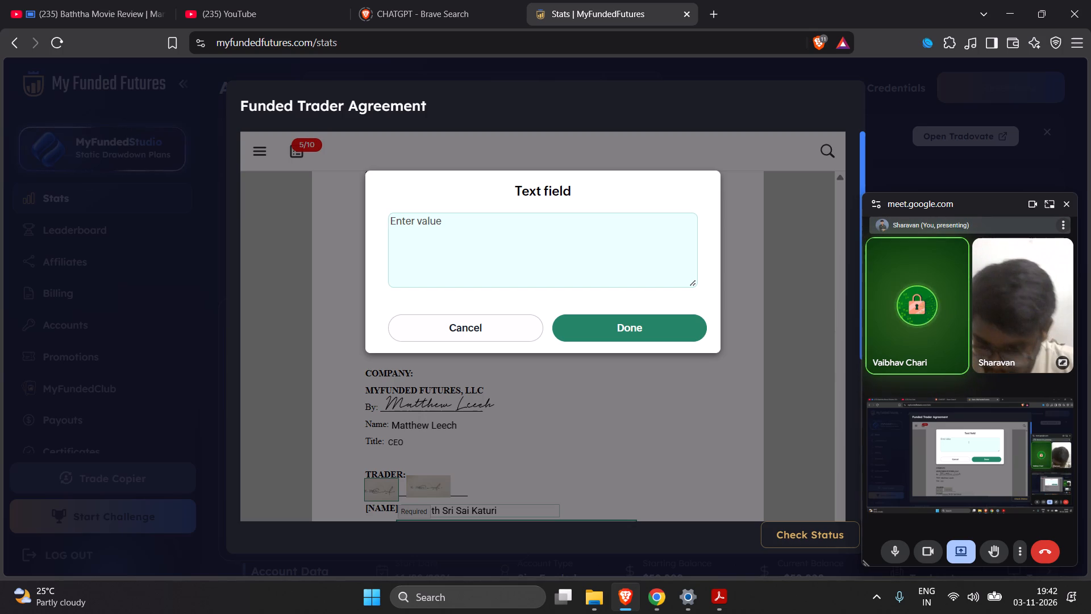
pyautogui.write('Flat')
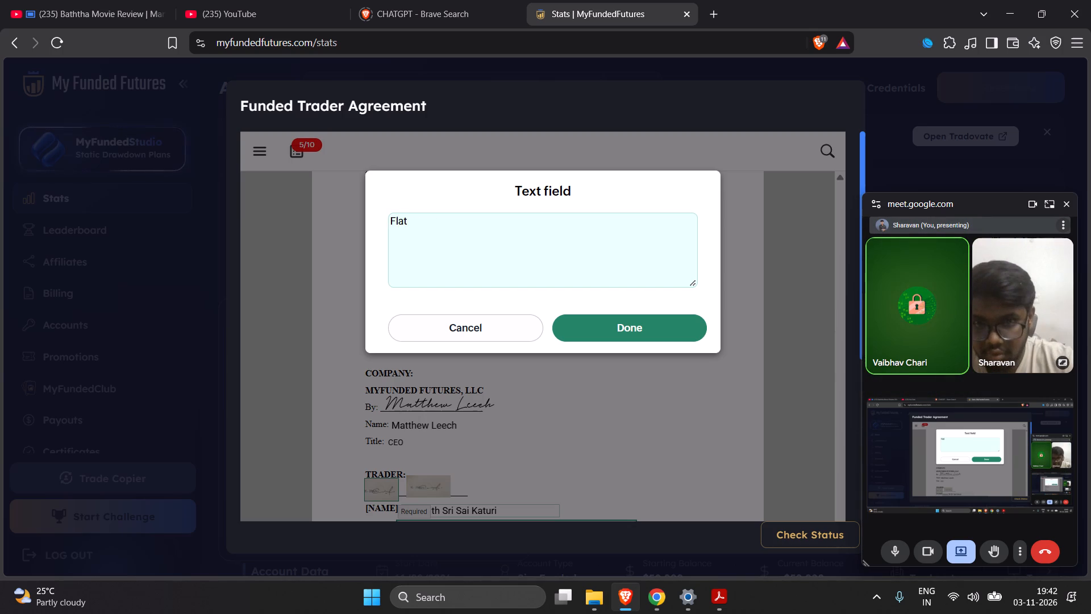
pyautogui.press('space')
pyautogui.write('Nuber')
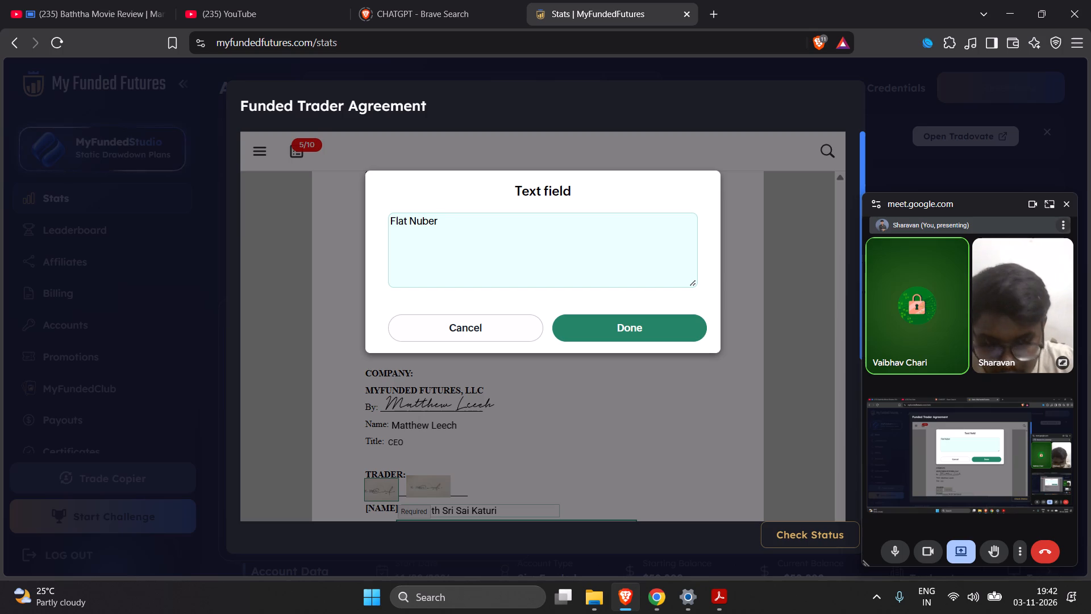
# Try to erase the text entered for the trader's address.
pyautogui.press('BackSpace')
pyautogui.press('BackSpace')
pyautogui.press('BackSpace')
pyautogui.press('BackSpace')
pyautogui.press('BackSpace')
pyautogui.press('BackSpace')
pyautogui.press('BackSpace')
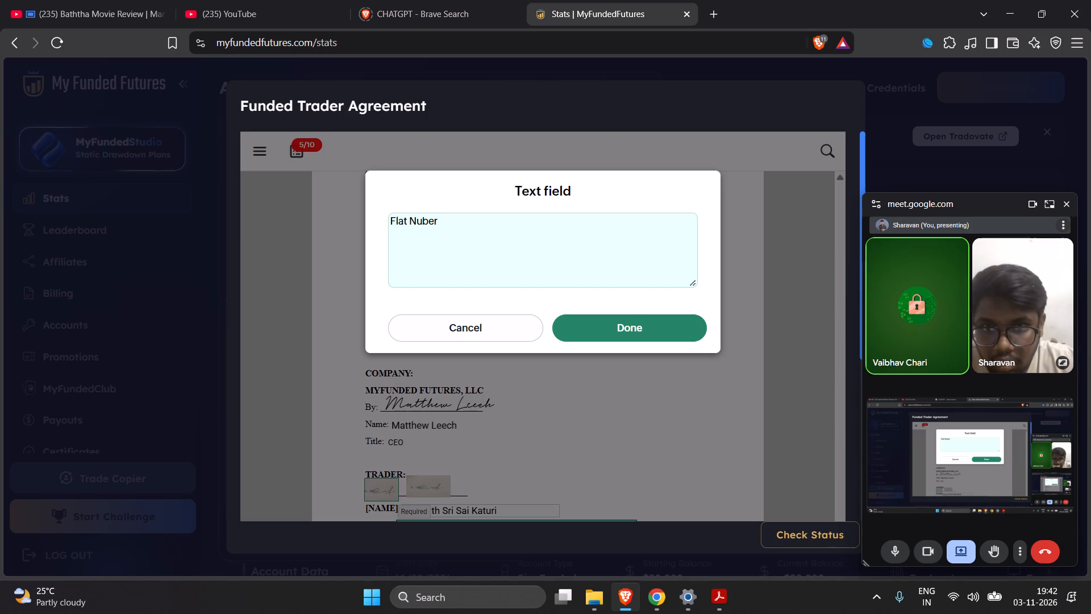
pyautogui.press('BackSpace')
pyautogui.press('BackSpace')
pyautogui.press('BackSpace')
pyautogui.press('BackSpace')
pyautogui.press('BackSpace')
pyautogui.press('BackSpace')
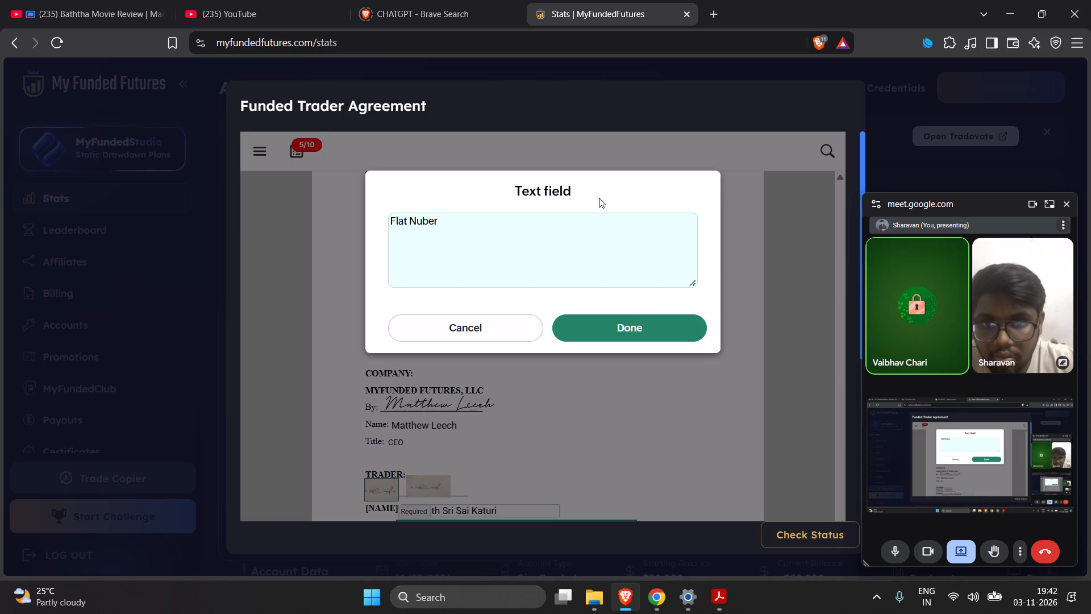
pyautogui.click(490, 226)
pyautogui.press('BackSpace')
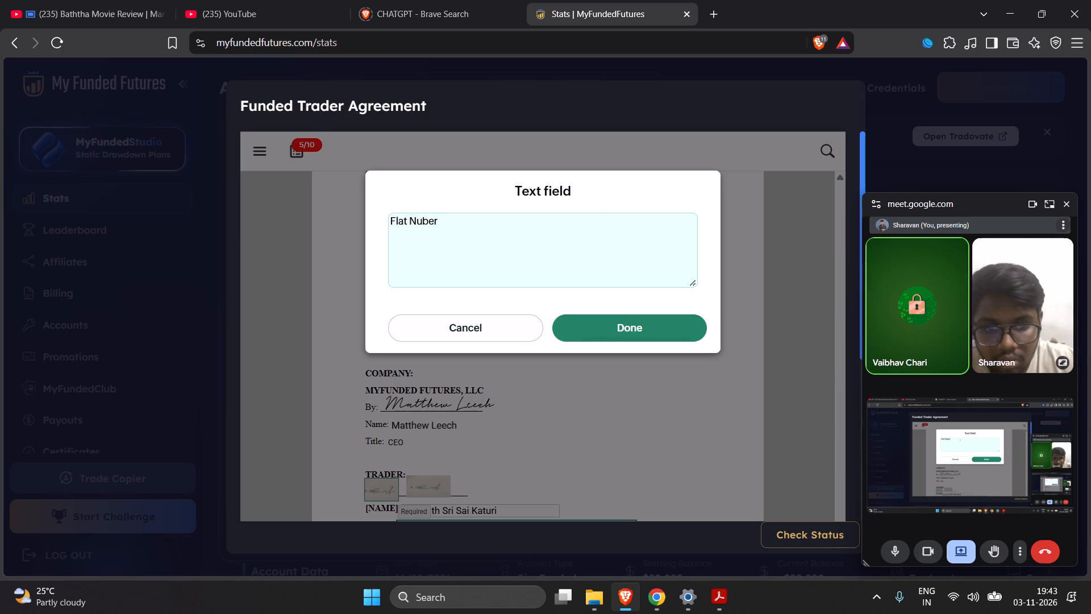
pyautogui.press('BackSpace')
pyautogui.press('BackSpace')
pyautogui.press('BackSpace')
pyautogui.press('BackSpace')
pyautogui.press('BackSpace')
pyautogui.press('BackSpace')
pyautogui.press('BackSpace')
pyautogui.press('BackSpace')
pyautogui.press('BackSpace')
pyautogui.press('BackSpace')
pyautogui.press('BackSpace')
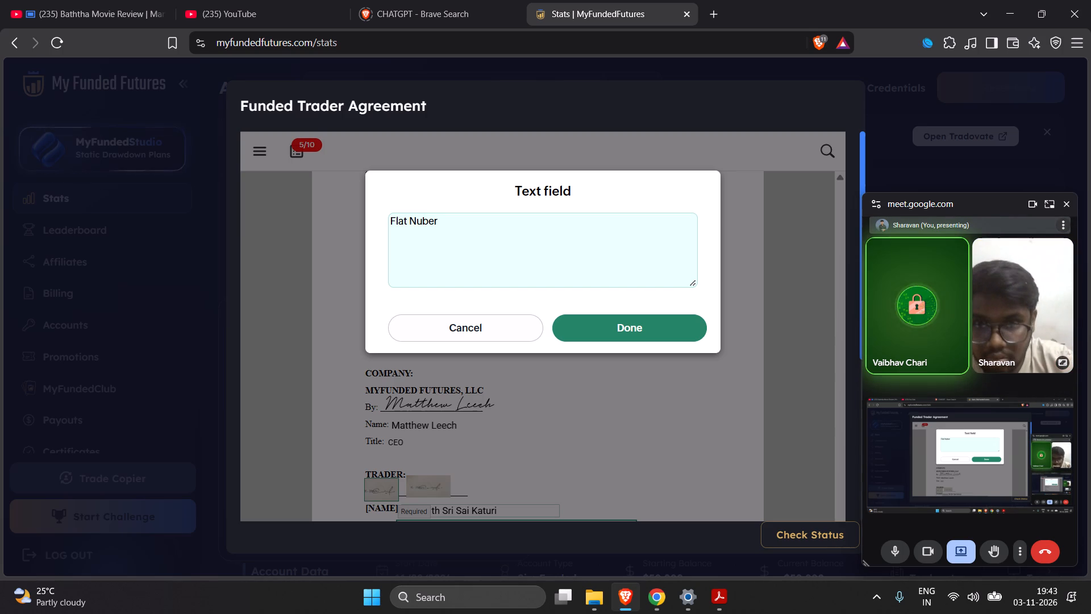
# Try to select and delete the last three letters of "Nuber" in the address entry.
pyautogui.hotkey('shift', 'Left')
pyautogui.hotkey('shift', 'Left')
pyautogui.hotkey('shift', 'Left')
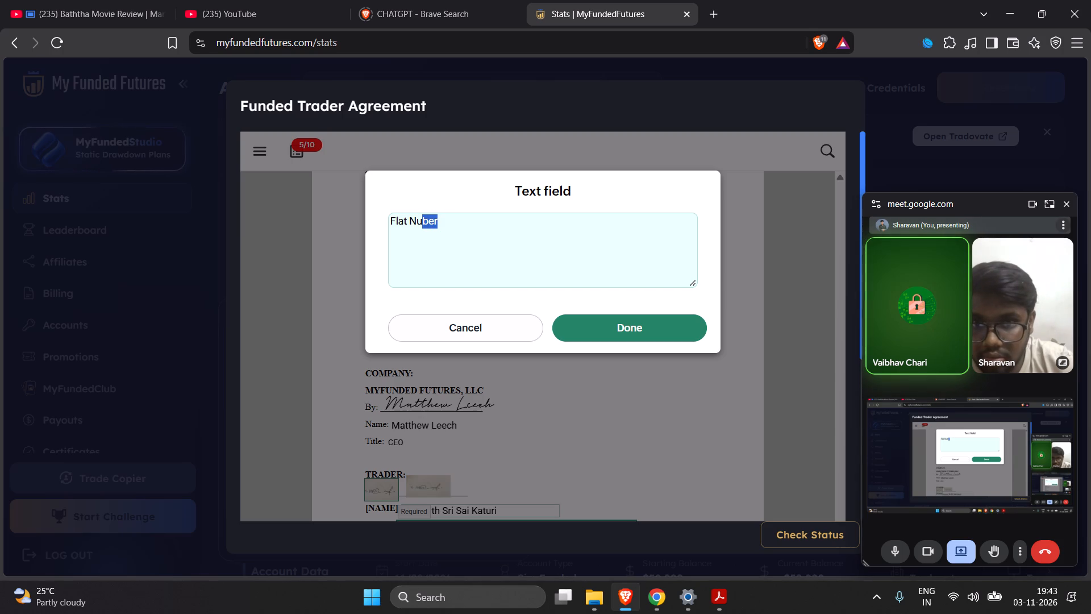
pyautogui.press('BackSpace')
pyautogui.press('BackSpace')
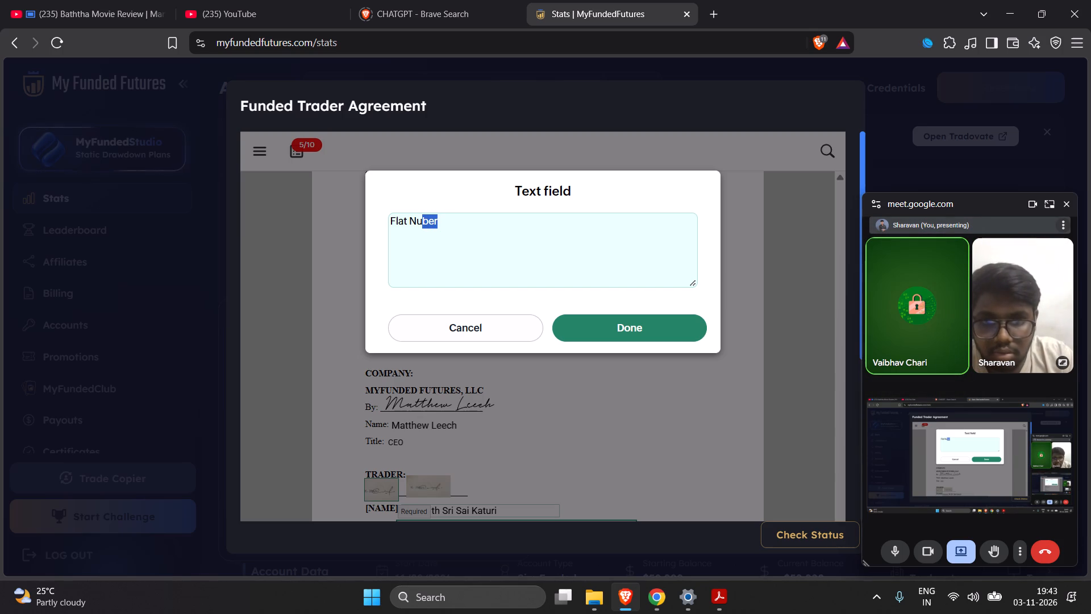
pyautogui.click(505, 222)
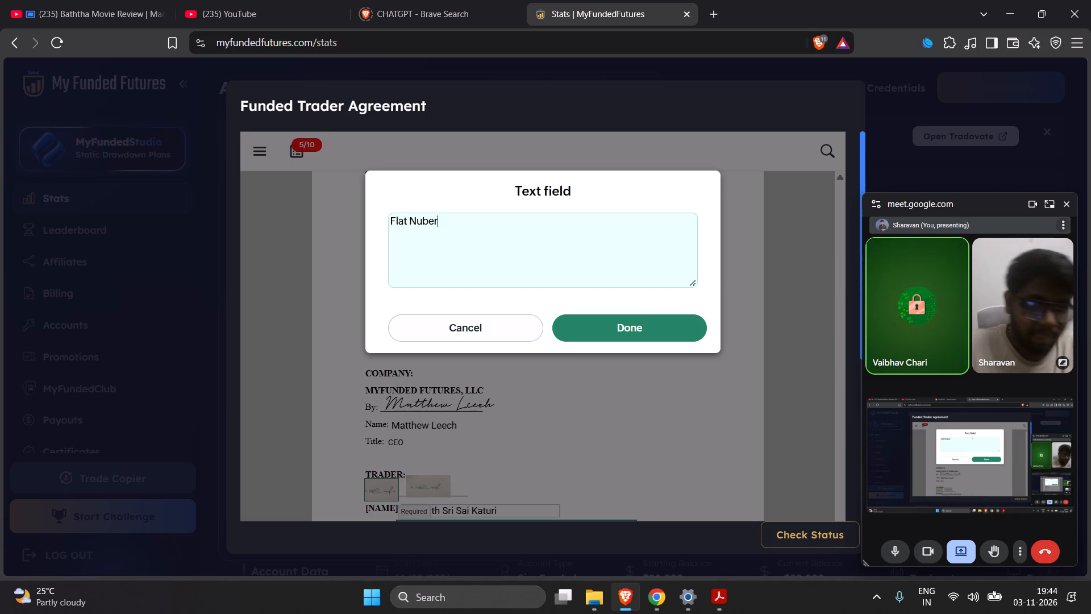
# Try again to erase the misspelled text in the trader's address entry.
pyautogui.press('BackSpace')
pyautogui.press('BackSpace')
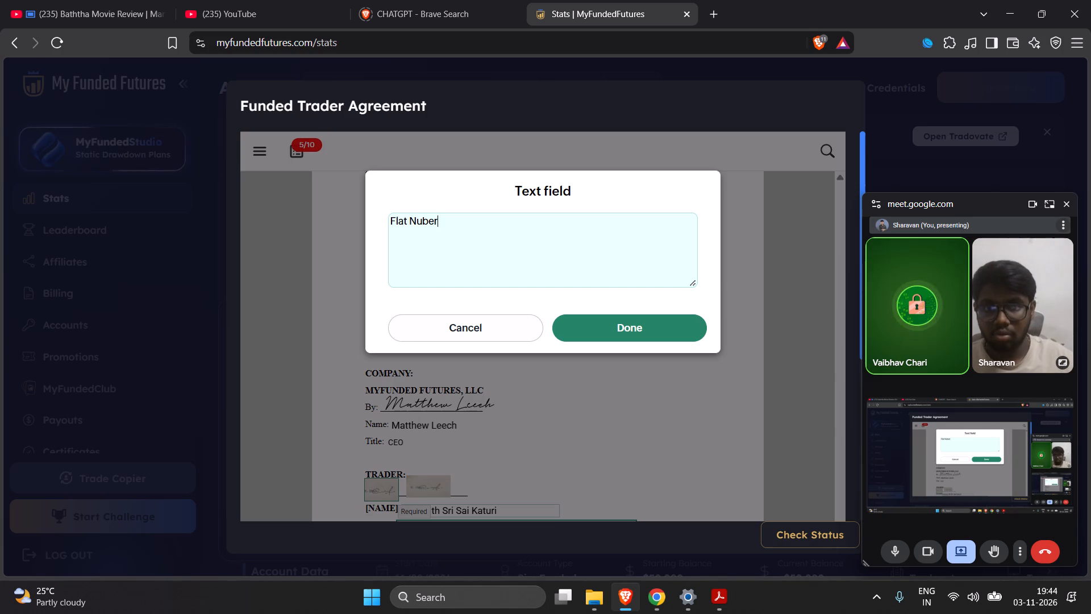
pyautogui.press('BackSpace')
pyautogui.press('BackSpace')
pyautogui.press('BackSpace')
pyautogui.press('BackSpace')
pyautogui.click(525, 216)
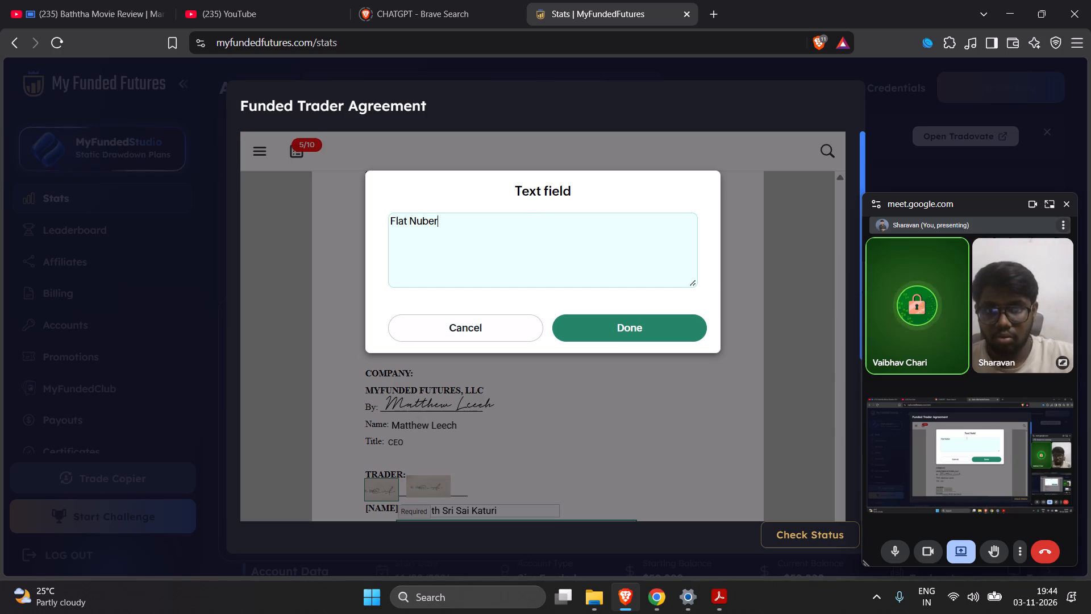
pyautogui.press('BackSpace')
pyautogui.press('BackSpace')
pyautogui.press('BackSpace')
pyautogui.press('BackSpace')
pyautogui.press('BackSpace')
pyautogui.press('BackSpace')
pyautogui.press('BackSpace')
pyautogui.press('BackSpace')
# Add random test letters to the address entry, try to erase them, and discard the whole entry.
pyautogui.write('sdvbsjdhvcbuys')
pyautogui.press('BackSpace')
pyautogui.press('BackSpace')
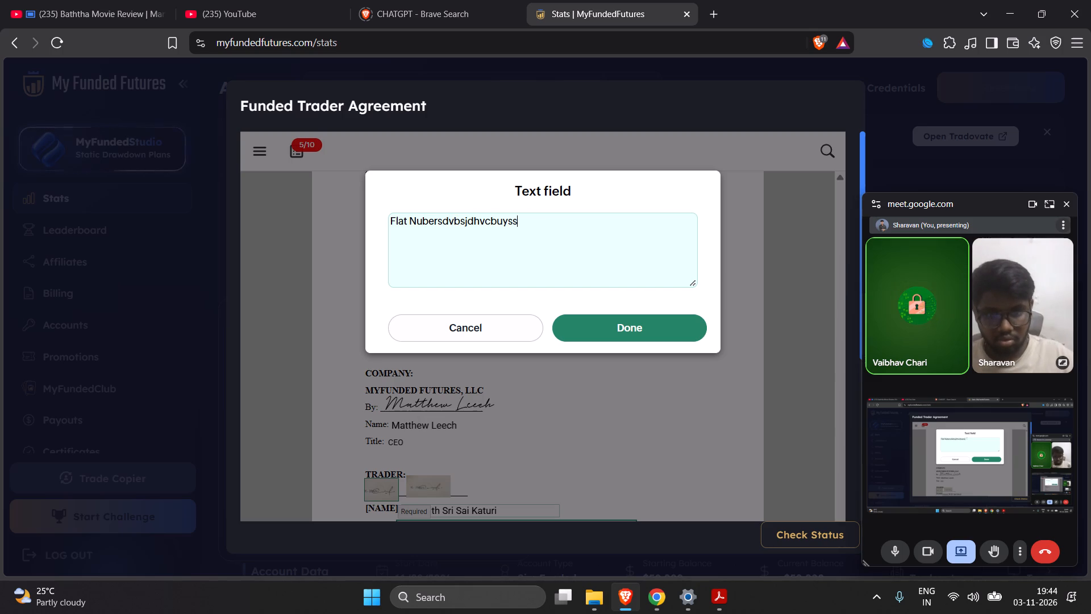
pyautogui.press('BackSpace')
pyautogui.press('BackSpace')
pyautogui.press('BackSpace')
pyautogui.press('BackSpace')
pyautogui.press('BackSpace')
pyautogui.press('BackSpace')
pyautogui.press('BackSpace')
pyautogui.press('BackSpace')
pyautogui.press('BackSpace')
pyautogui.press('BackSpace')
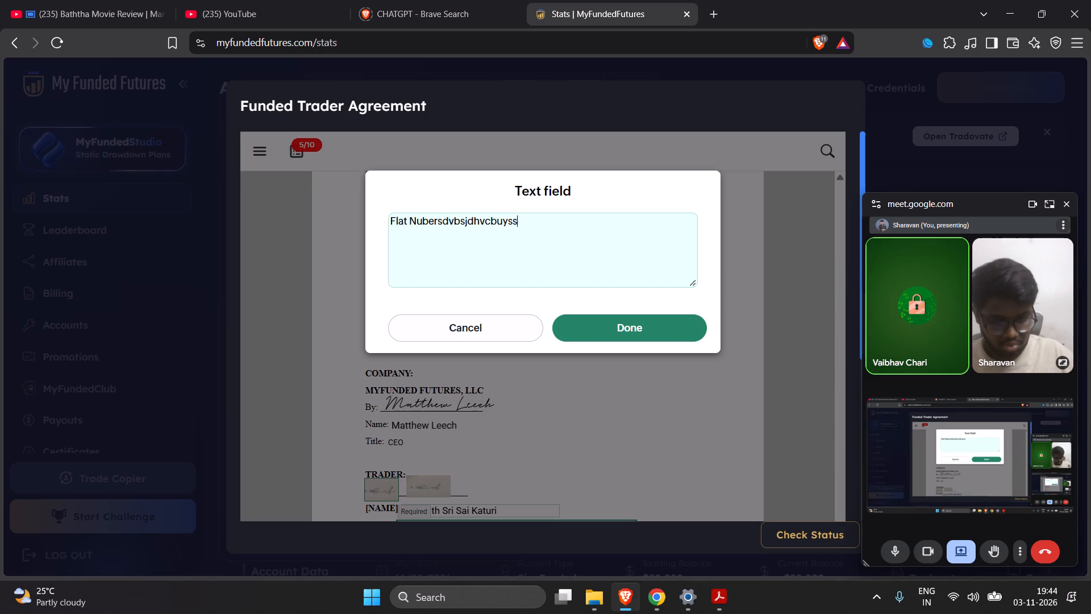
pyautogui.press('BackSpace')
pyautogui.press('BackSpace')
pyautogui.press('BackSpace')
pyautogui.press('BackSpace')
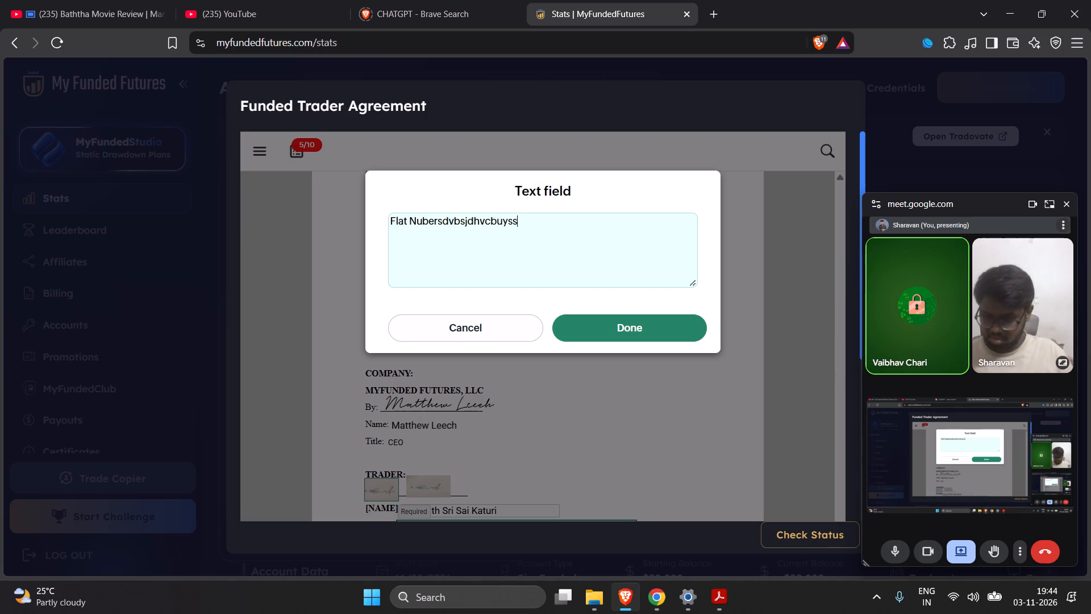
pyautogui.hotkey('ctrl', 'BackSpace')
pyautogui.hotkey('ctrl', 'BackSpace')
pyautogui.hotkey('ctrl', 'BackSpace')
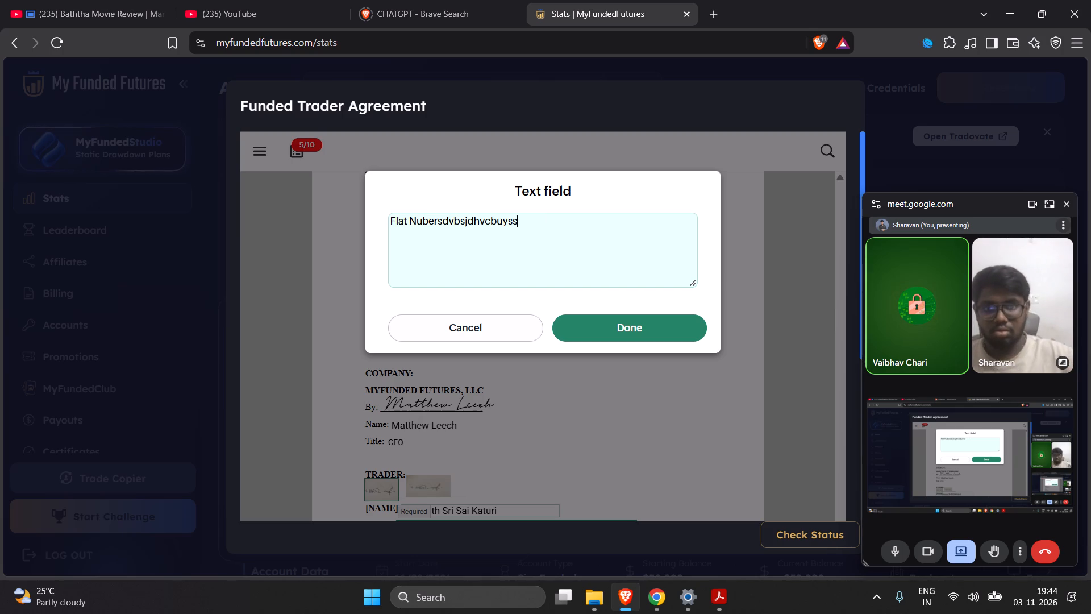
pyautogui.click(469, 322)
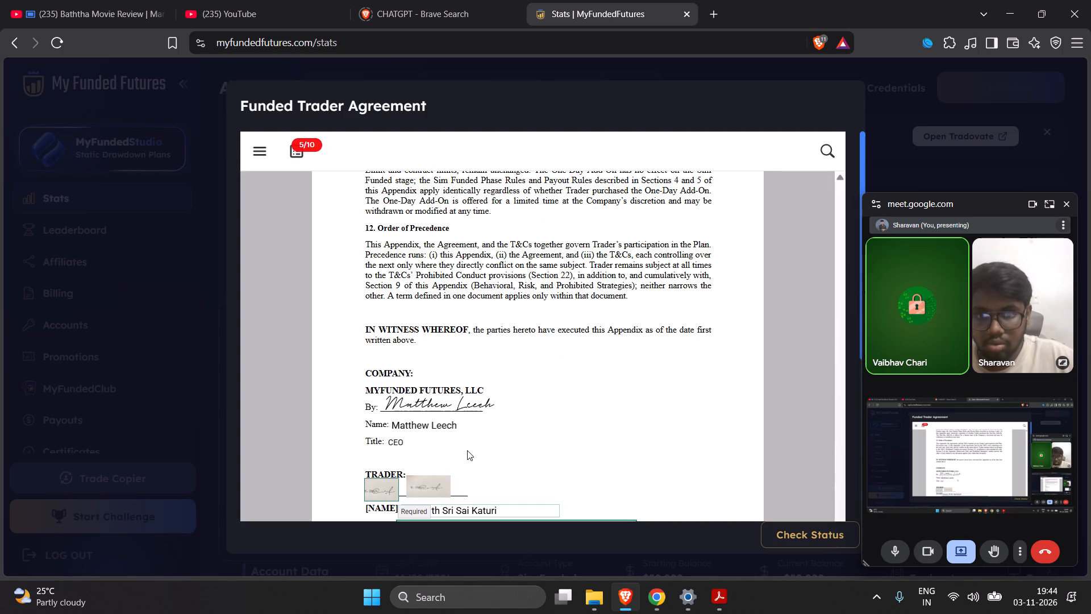
# Reopen the trader's address field and enter the flat number, residence name and road, separated by commas.
pyautogui.scroll(-4, 469, 447)
pyautogui.click(500, 312)
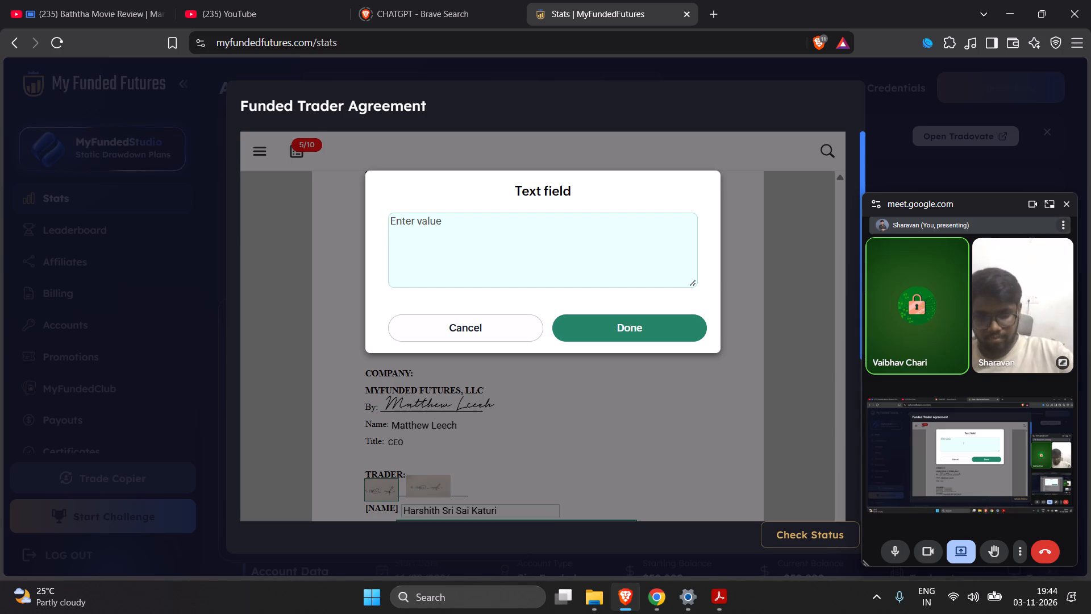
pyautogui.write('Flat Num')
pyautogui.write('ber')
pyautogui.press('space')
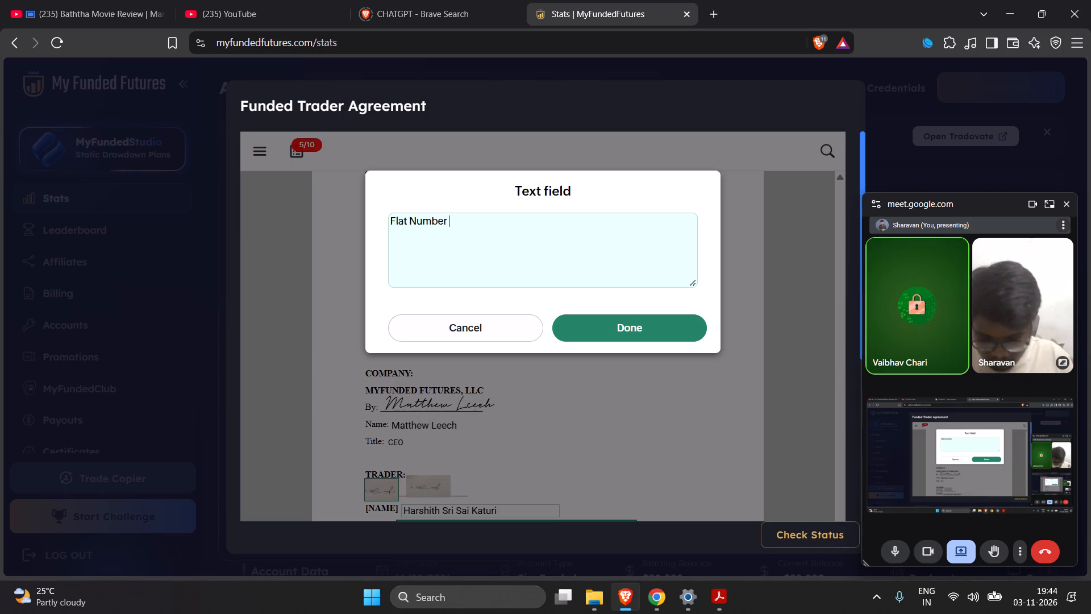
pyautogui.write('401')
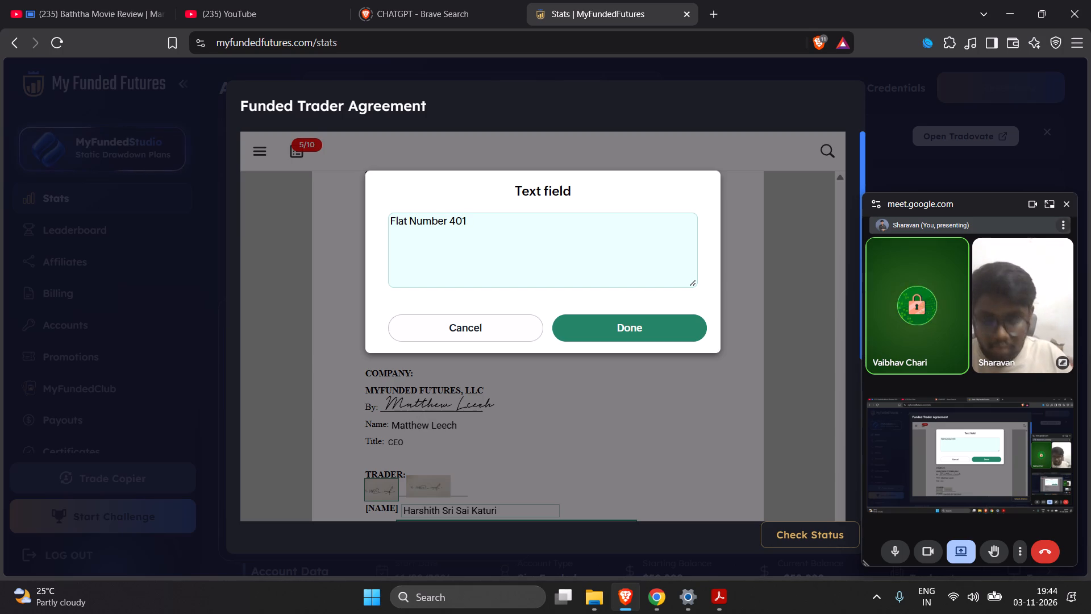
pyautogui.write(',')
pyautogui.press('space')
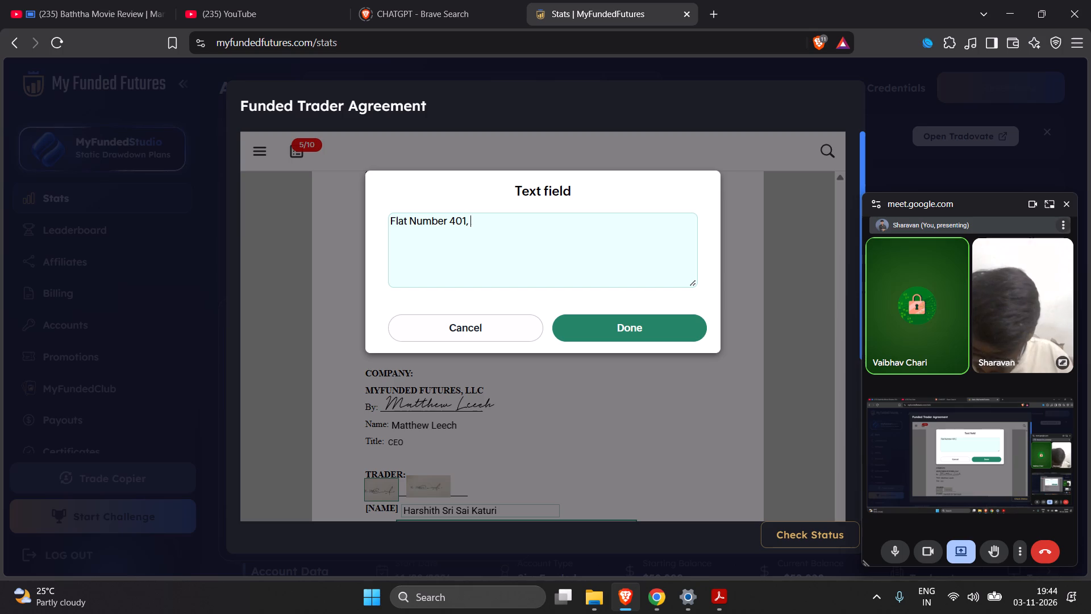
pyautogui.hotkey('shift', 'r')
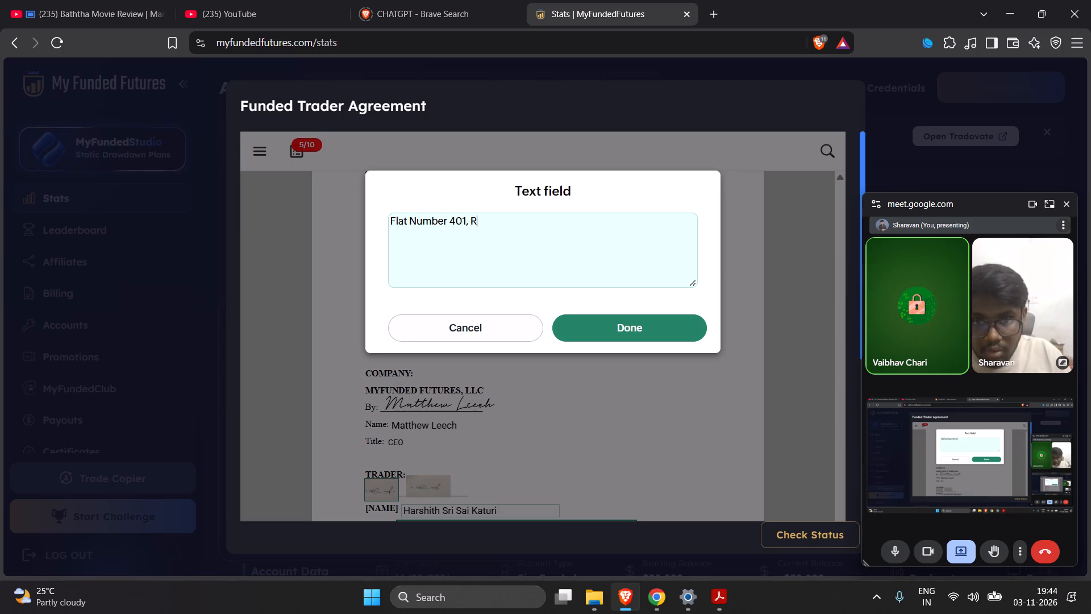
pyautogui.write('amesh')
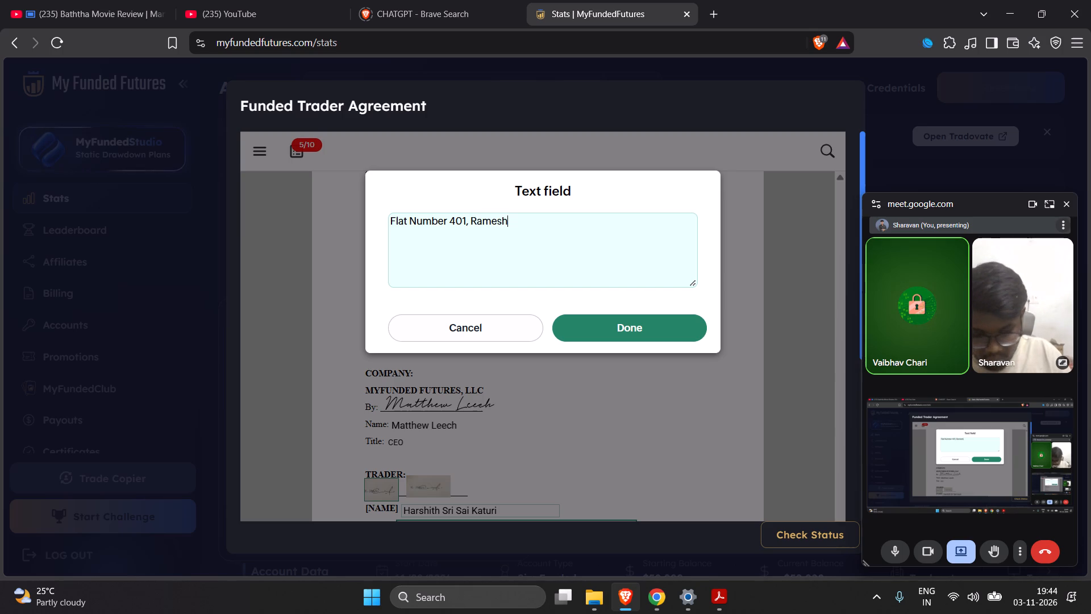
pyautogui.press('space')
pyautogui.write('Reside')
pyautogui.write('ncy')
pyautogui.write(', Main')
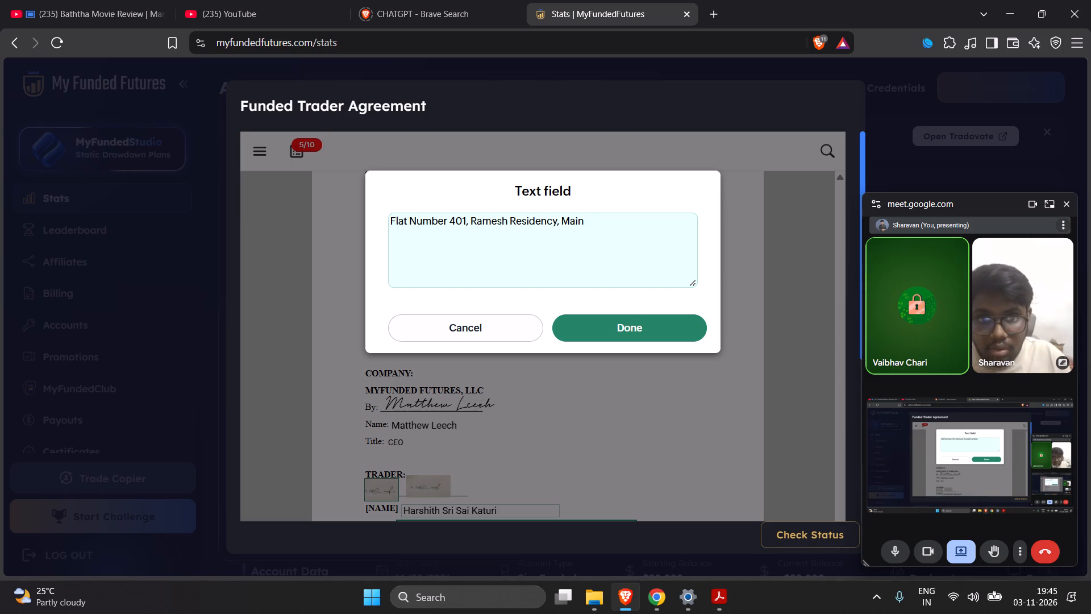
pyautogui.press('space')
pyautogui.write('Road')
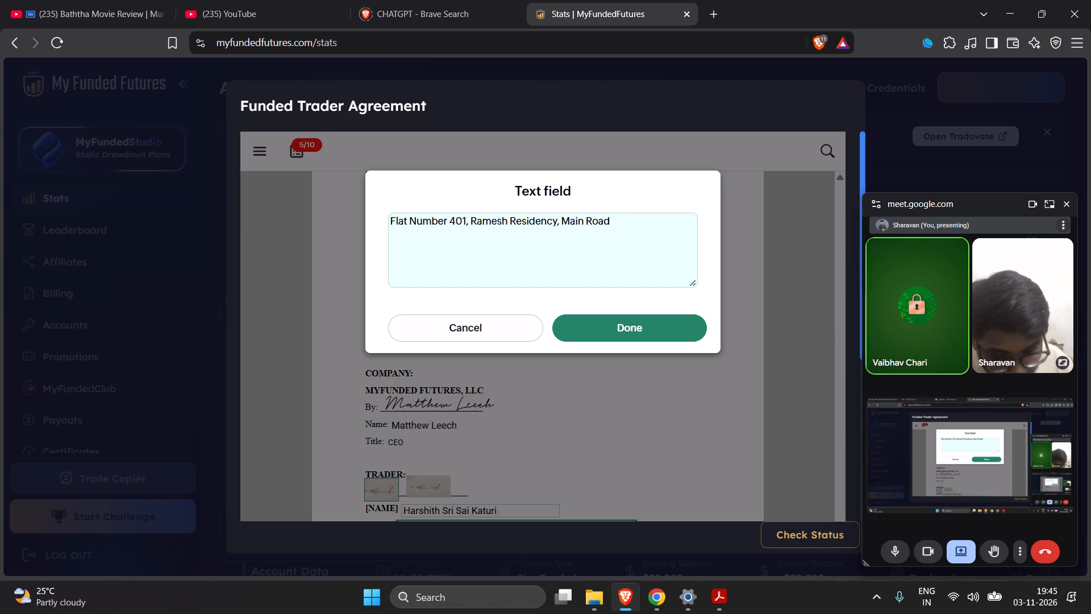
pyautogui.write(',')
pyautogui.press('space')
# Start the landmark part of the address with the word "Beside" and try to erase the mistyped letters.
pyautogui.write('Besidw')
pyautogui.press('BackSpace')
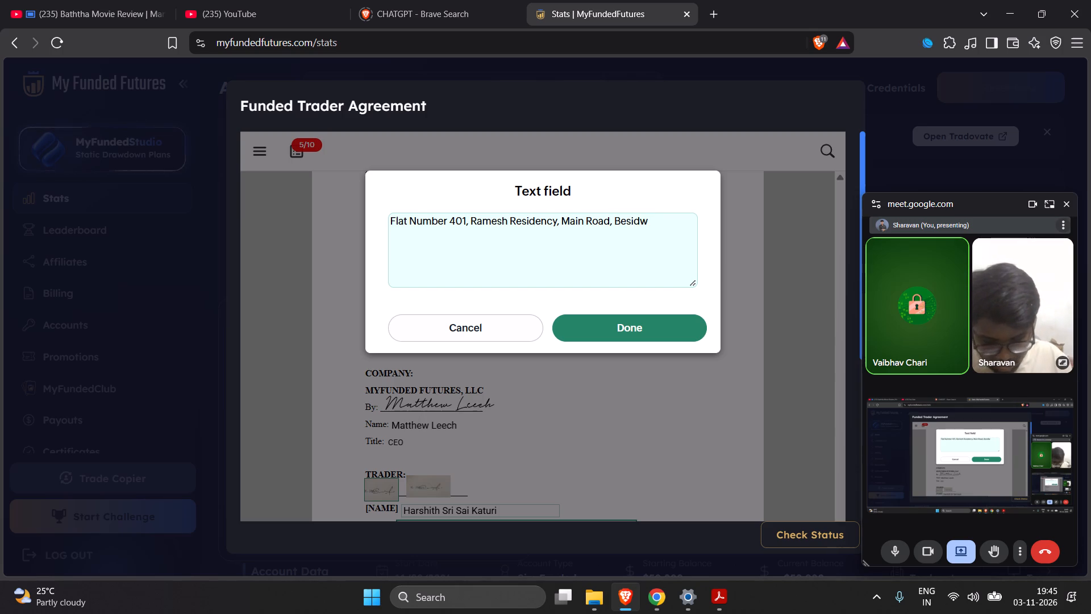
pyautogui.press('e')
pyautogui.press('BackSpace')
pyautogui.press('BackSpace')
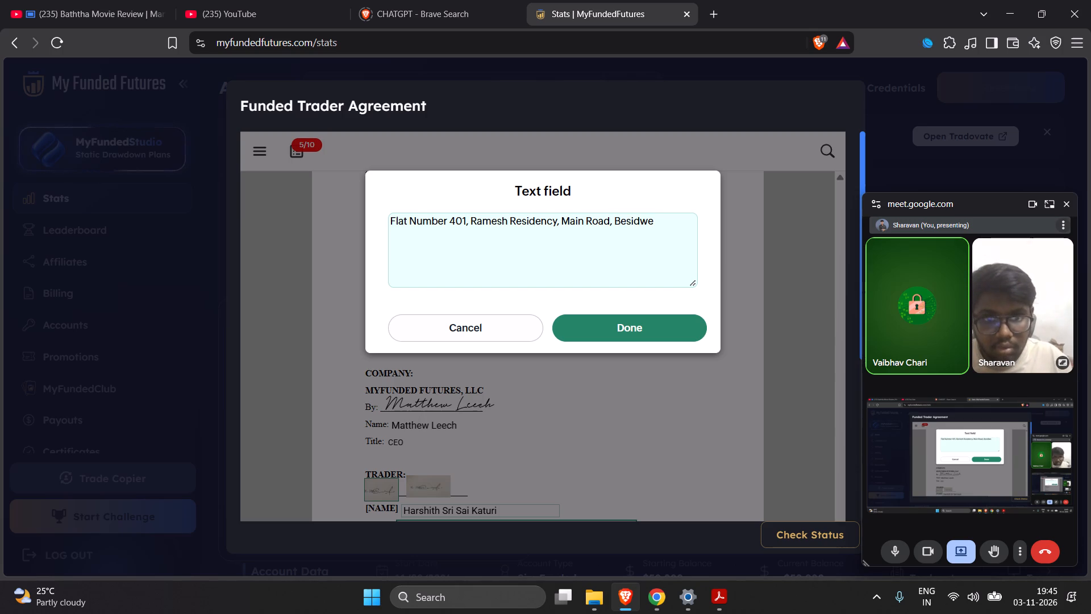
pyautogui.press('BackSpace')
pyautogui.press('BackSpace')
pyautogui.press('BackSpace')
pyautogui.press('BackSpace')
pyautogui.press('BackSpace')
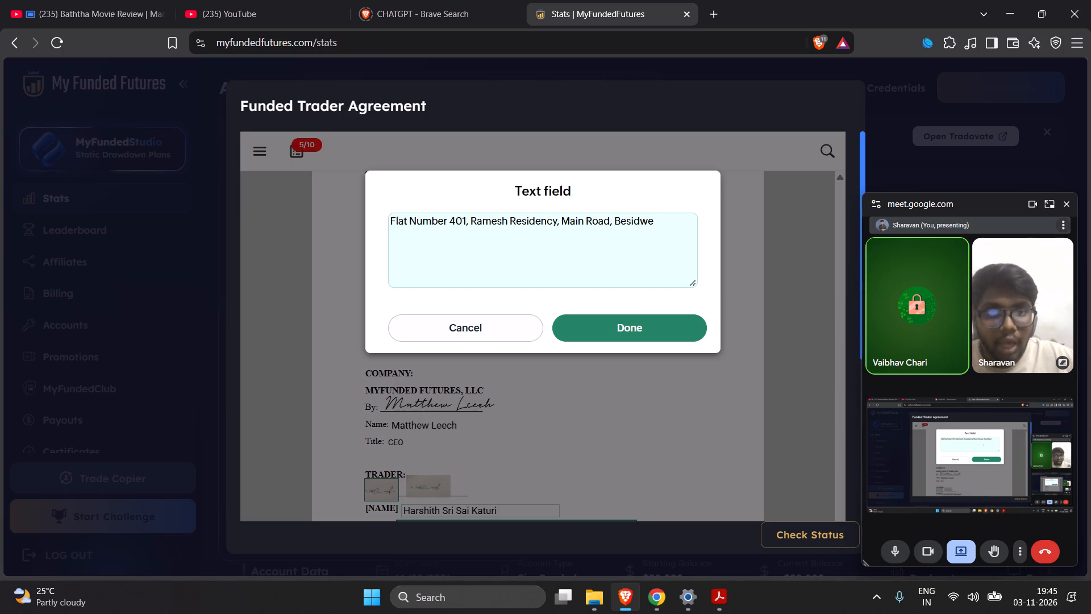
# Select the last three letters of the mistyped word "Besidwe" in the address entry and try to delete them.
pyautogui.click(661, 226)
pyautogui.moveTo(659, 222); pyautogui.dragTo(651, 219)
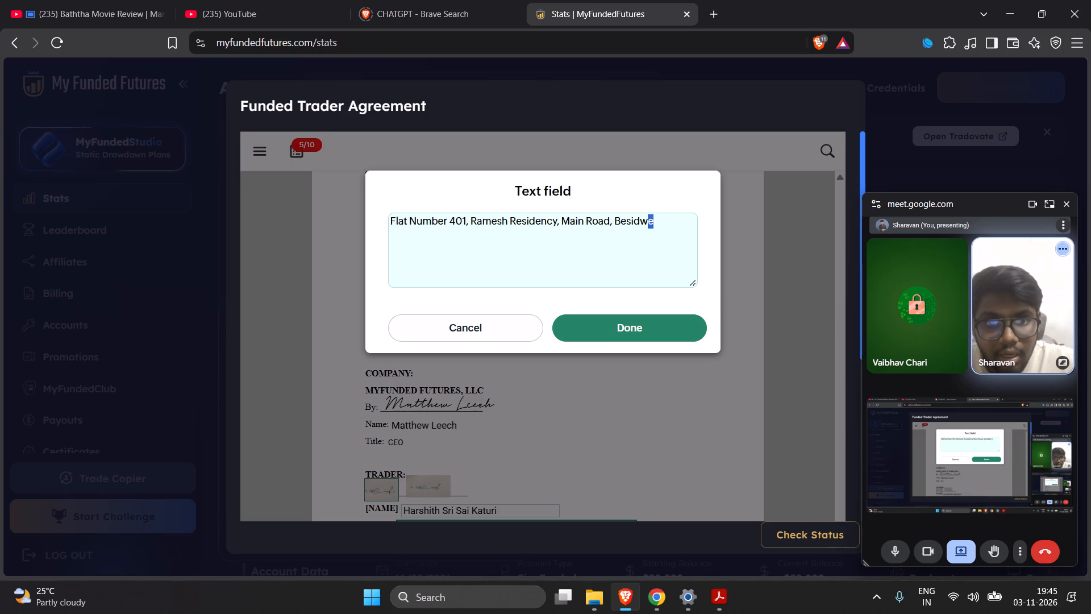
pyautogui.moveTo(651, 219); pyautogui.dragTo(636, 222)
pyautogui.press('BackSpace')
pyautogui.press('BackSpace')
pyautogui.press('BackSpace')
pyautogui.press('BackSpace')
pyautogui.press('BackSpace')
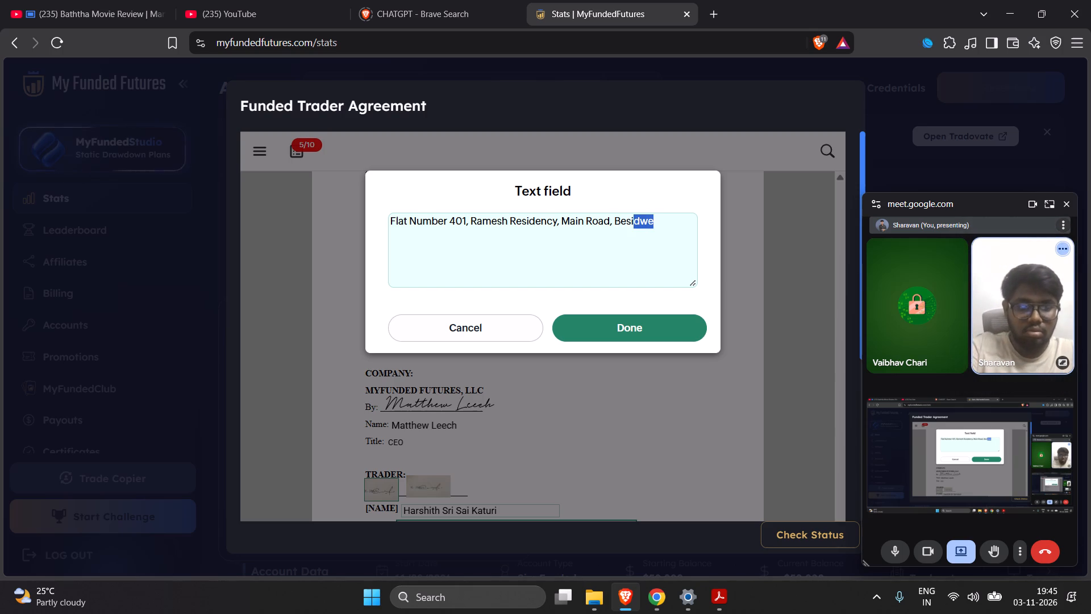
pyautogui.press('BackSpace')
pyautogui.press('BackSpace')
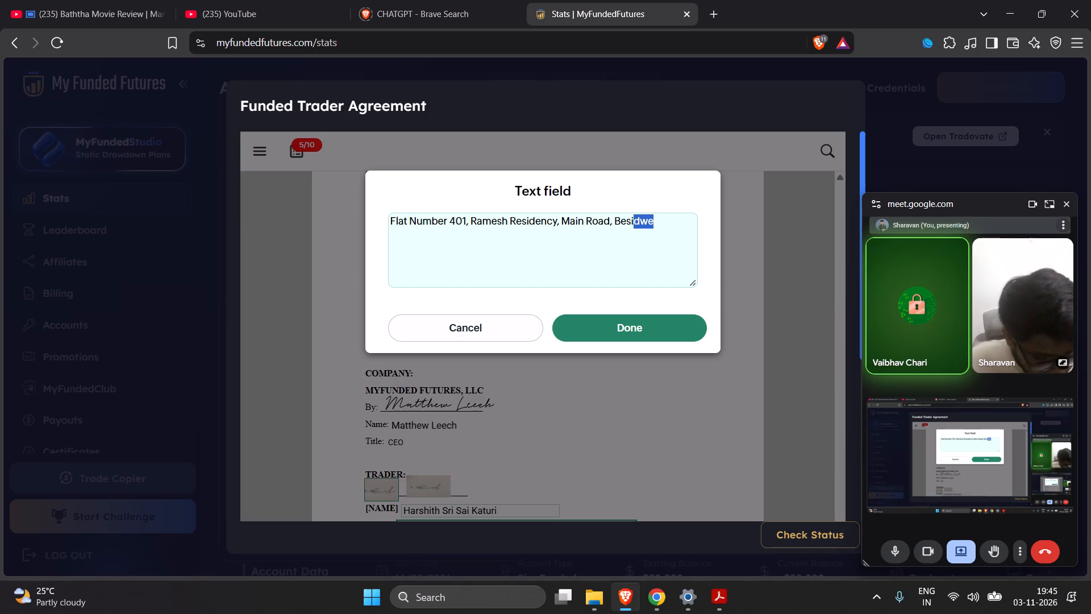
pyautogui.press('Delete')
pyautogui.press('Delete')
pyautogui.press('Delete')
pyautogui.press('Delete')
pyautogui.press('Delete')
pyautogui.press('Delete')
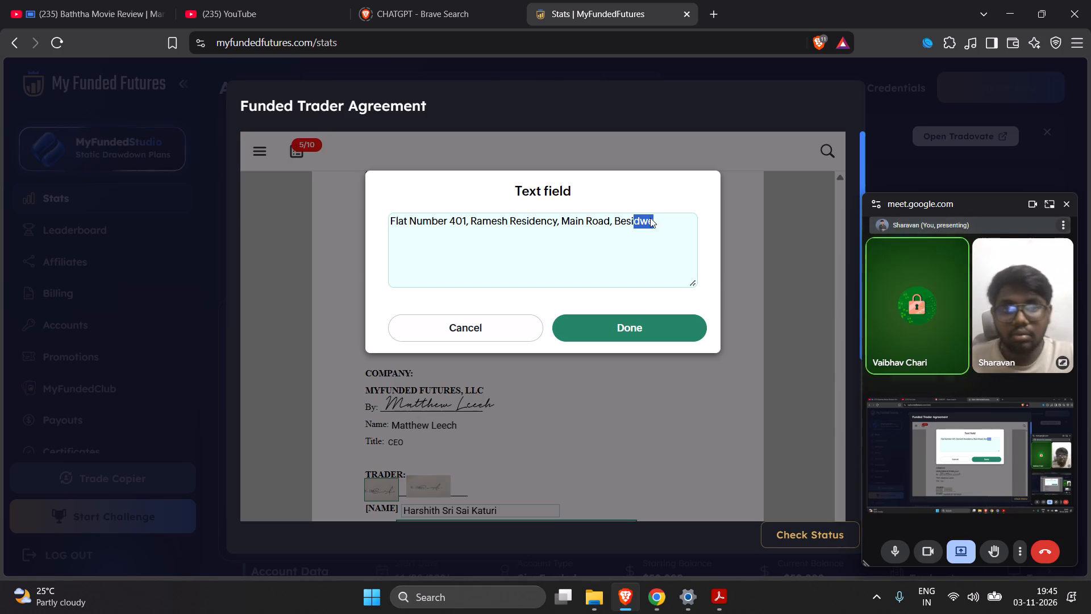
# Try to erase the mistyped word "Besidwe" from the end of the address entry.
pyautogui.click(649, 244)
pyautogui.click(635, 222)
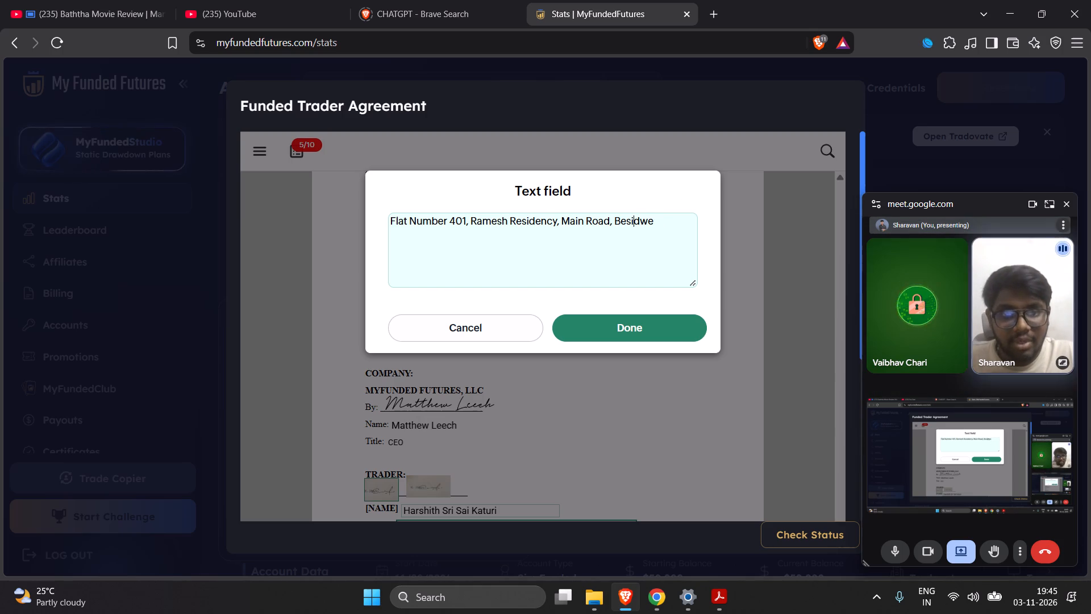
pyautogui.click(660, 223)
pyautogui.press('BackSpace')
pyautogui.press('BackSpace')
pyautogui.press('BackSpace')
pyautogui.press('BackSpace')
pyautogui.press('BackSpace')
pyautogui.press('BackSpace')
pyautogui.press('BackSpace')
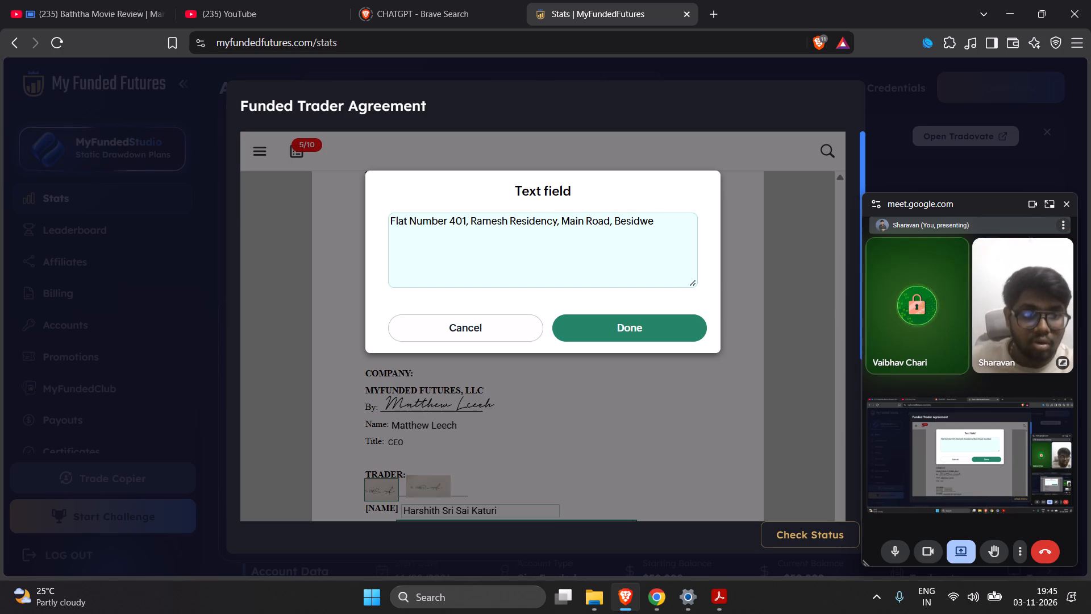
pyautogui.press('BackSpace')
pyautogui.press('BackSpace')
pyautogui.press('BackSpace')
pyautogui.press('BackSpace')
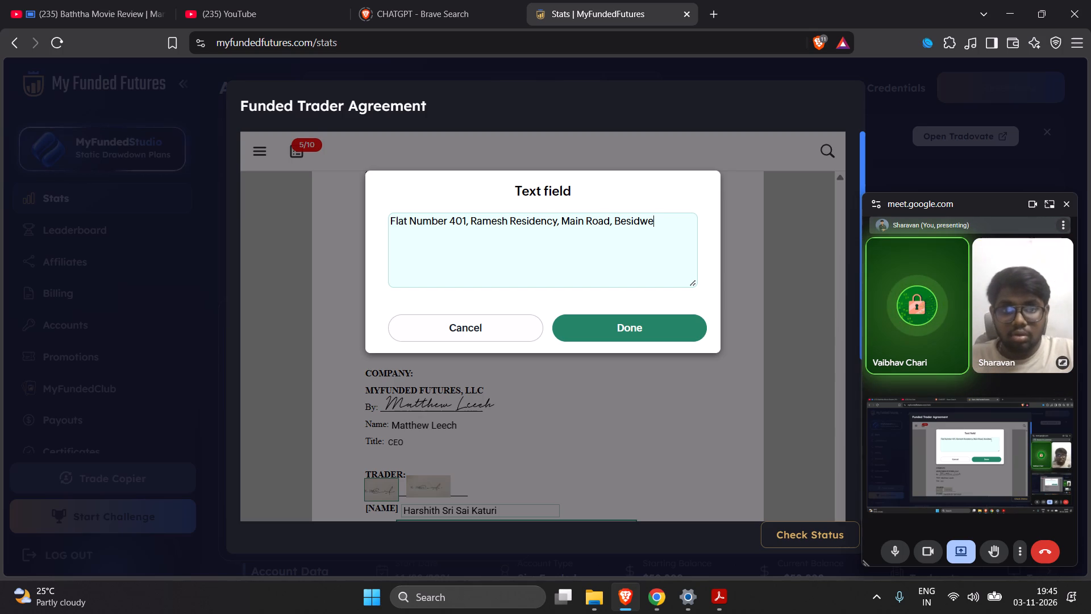
# Select the address text before the mistyped last word, try to cut it, copy it, and discard the entry.
pyautogui.click(633, 220)
pyautogui.moveTo(633, 220); pyautogui.dragTo(600, 221)
pyautogui.click(600, 221)
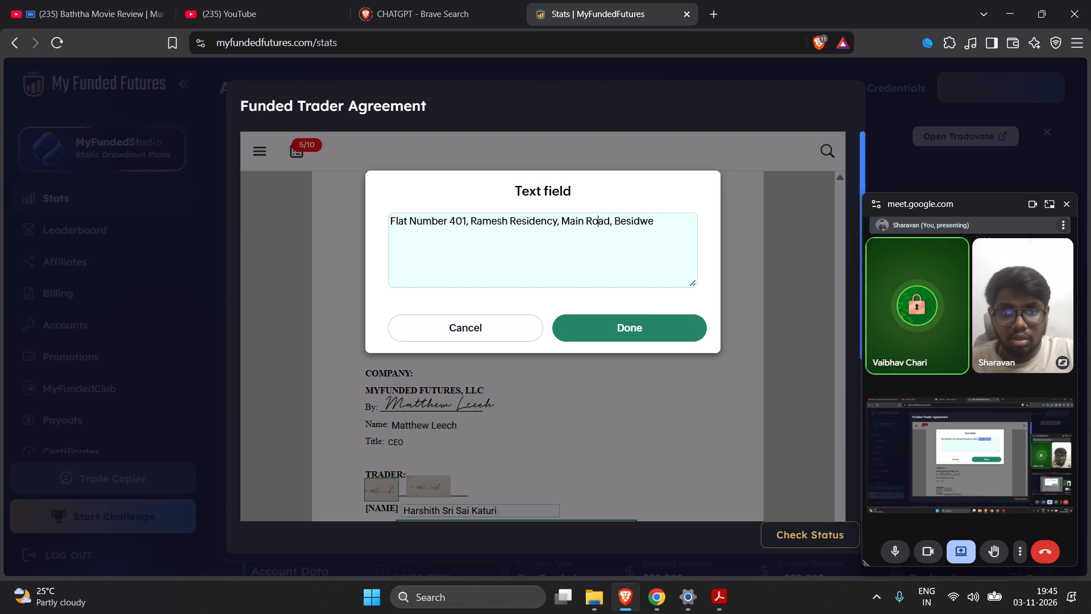
pyautogui.click(634, 222)
pyautogui.moveTo(634, 222); pyautogui.dragTo(534, 224)
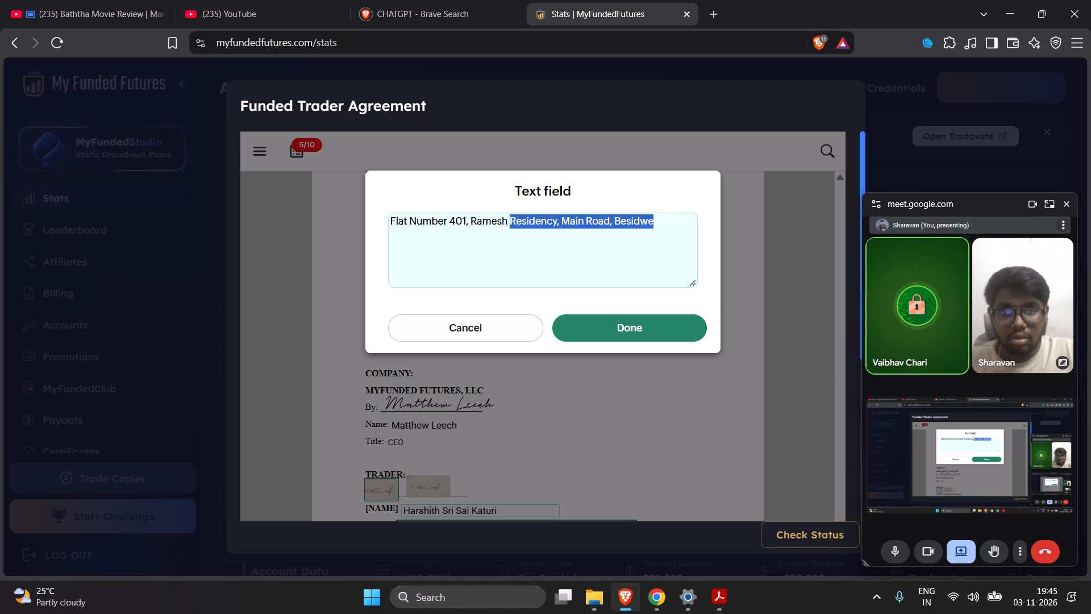
pyautogui.moveTo(534, 224); pyautogui.dragTo(403, 219)
pyautogui.click(399, 251)
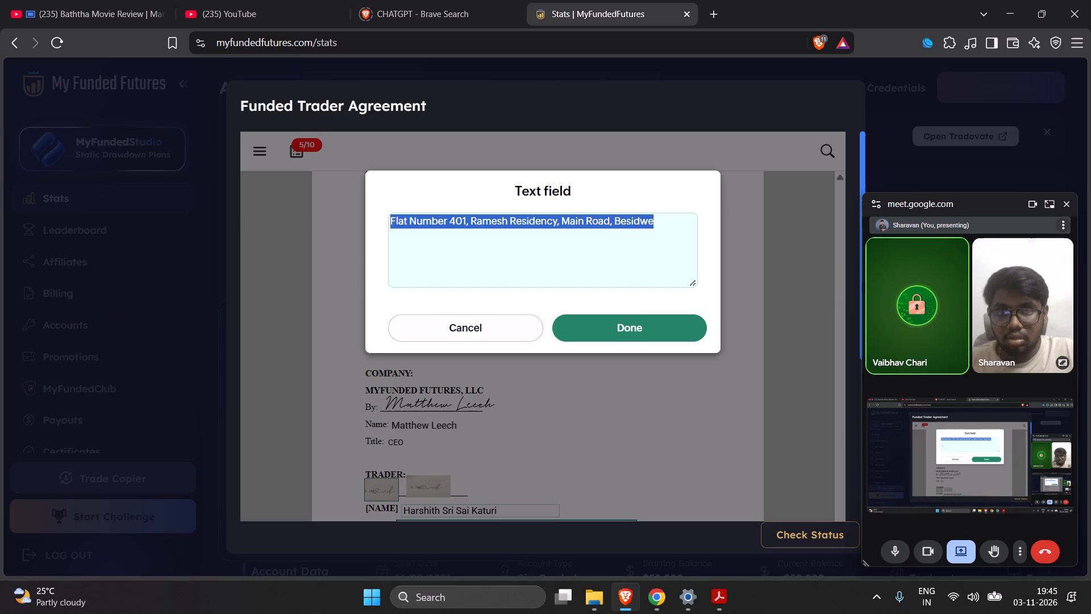
pyautogui.click(390, 219)
pyautogui.moveTo(390, 219); pyautogui.dragTo(419, 221)
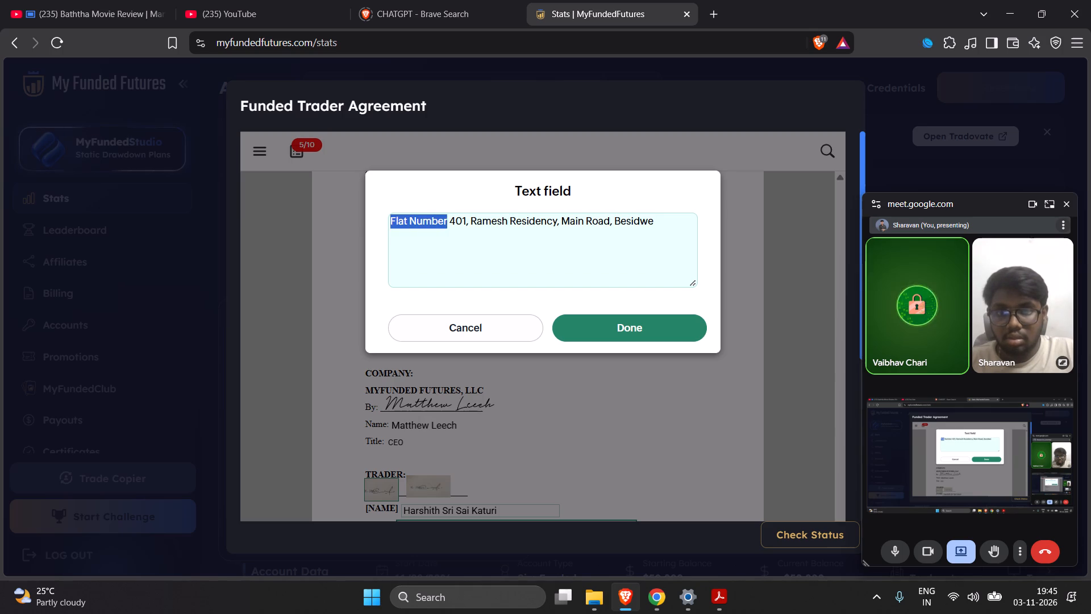
pyautogui.moveTo(419, 221); pyautogui.dragTo(628, 225)
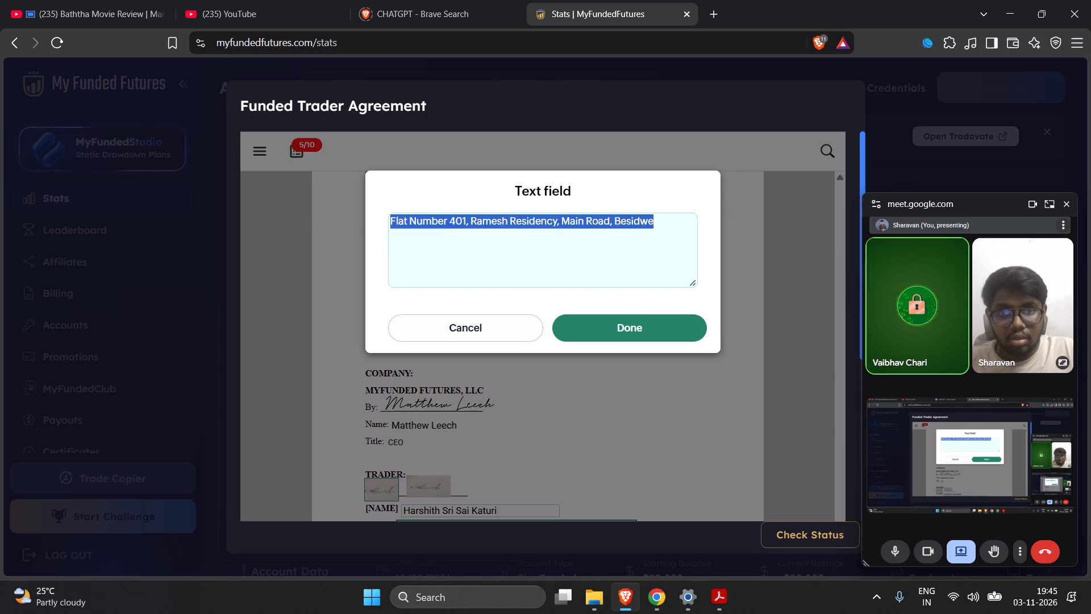
pyautogui.moveTo(628, 225); pyautogui.dragTo(612, 221)
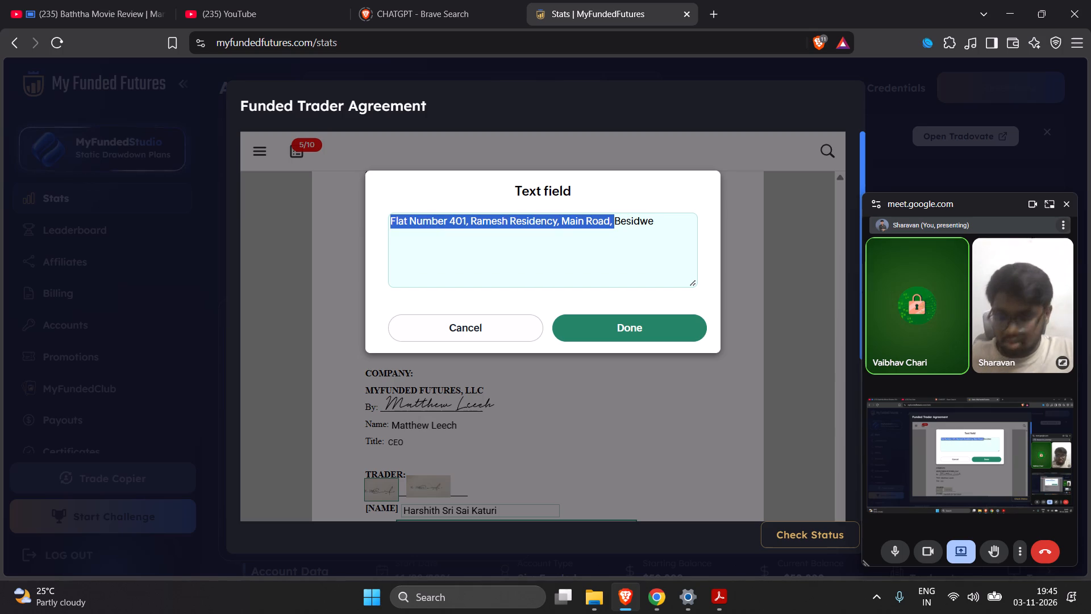
pyautogui.hotkey('ctrl', 'x')
pyautogui.hotkey('ctrl', 'x')
pyautogui.hotkey('ctrl', 'x')
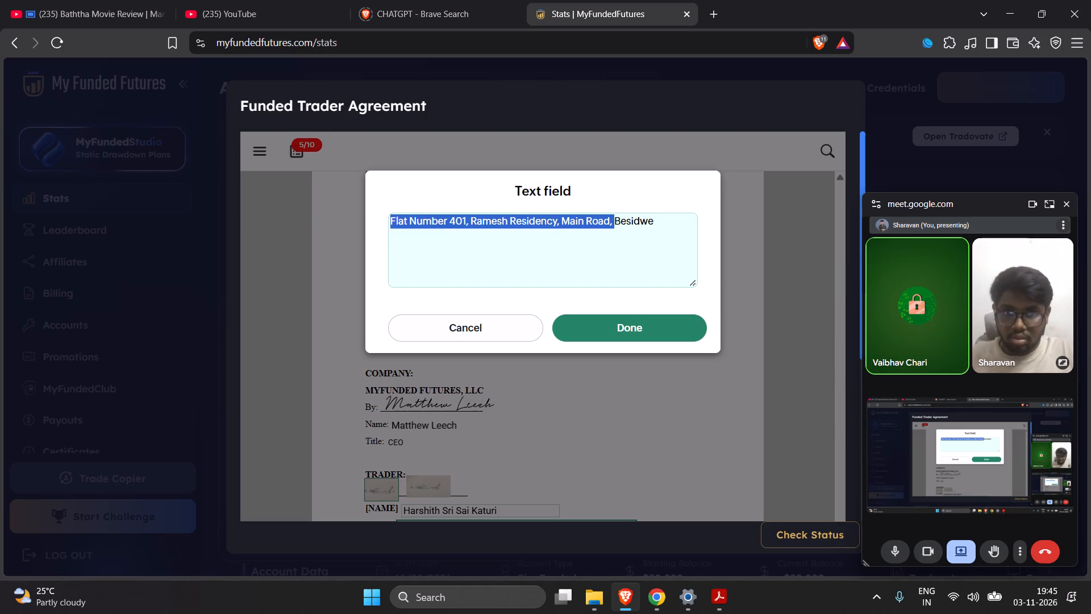
pyautogui.hotkey('ctrl', 'c')
pyautogui.hotkey('ctrl', 'c')
pyautogui.hotkey('ctrl', 'c')
pyautogui.hotkey('ctrl', 'c')
pyautogui.hotkey('ctrl', 'c')
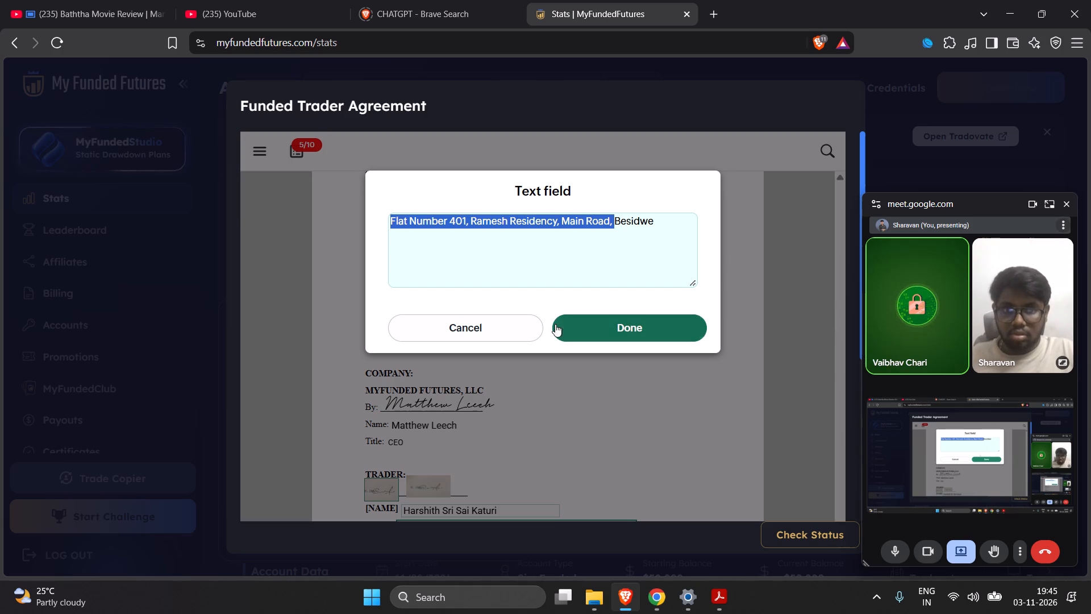
pyautogui.click(518, 316)
# Reopen the trader's address field in the agreement and try to paste the copied address text into it.
pyautogui.scroll(-4, 493, 362)
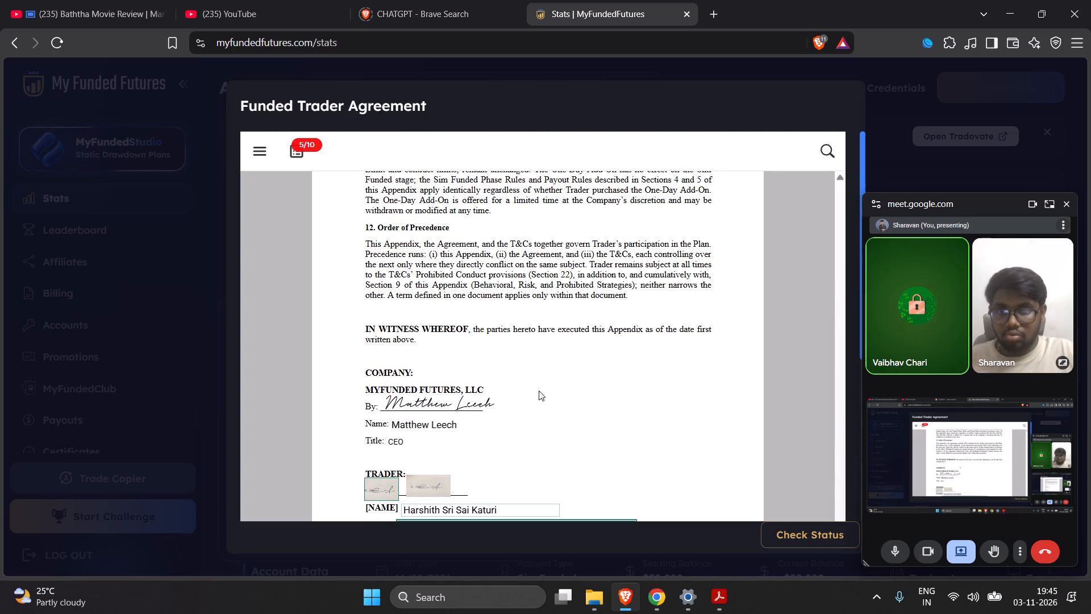
pyautogui.scroll(-1, 539, 391)
pyautogui.click(522, 384)
pyautogui.click(510, 224)
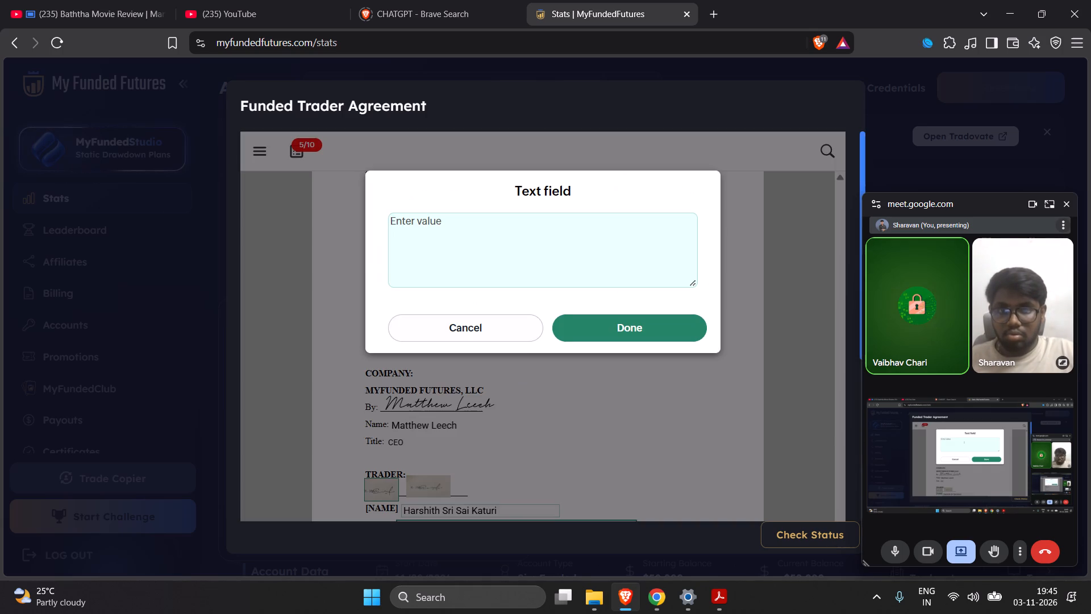
pyautogui.hotkey('ctrl', 'v')
pyautogui.hotkey('ctrl', 'v')
pyautogui.hotkey('ctrl', 'v')
pyautogui.hotkey('ctrl', 'v')
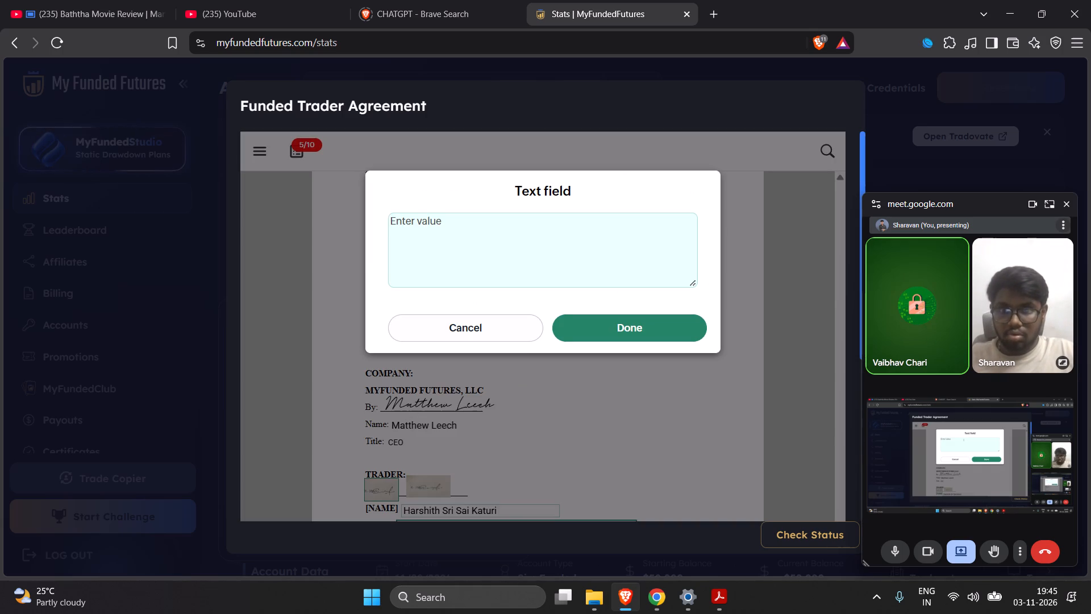
pyautogui.hotkey('ctrl', 'v')
pyautogui.hotkey('ctrl', 'v')
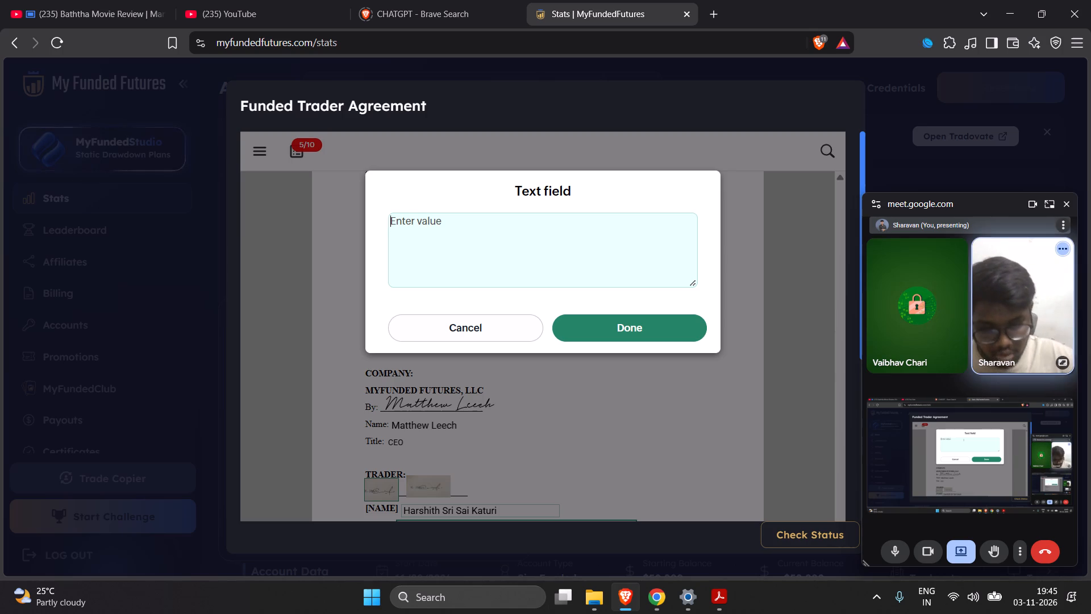
# Enter the flat number and the building name, separated by a comma, in the trader's address field.
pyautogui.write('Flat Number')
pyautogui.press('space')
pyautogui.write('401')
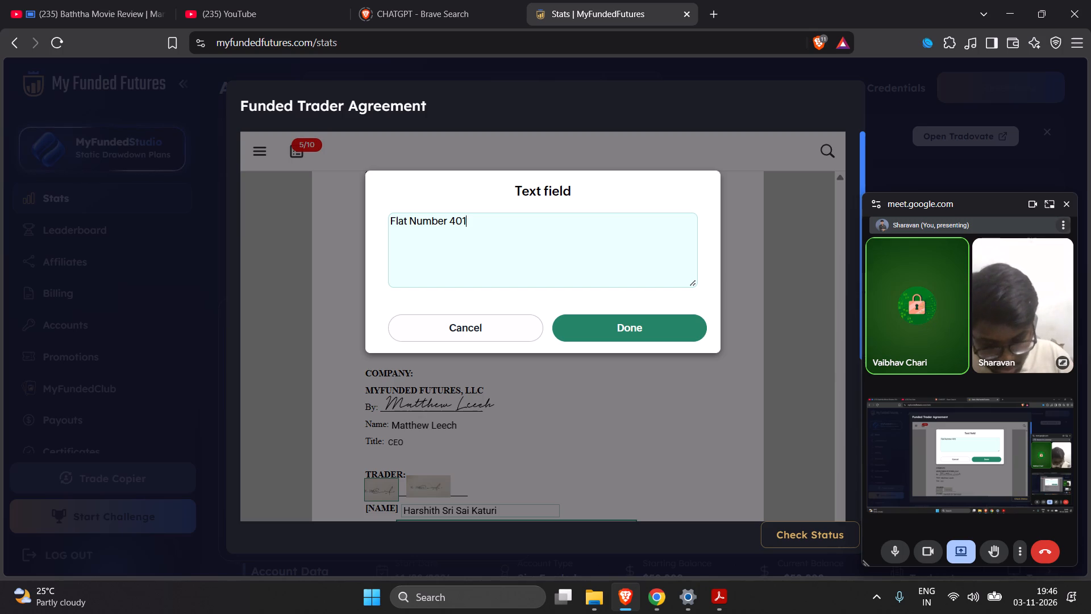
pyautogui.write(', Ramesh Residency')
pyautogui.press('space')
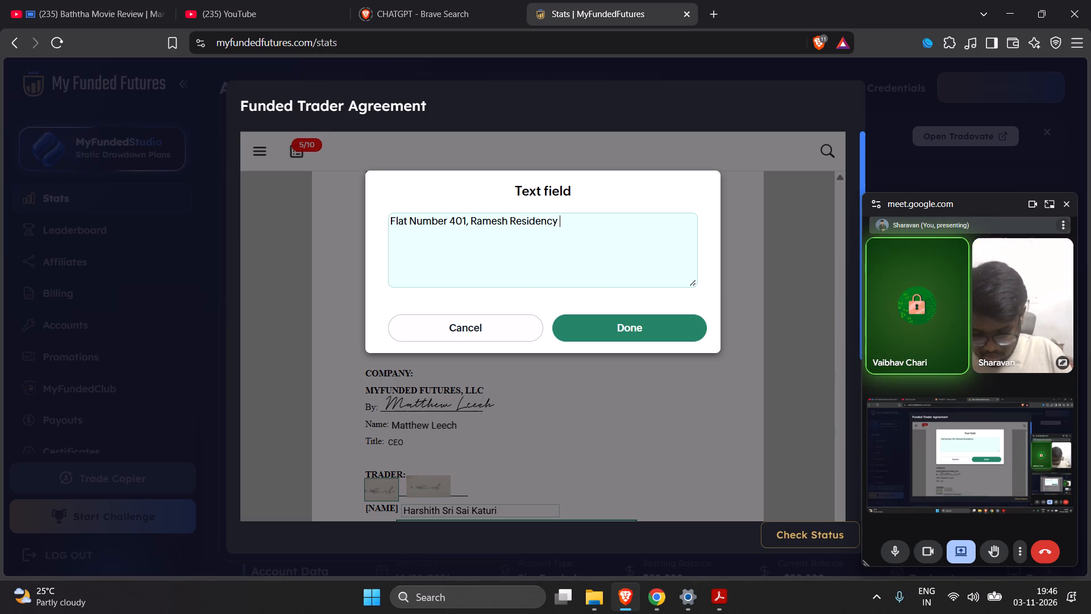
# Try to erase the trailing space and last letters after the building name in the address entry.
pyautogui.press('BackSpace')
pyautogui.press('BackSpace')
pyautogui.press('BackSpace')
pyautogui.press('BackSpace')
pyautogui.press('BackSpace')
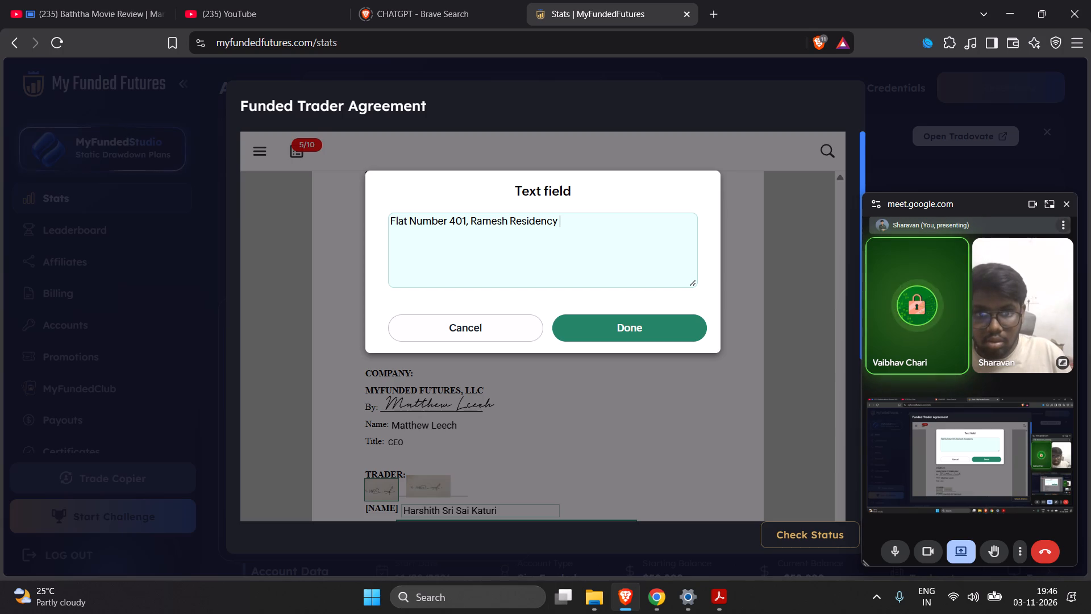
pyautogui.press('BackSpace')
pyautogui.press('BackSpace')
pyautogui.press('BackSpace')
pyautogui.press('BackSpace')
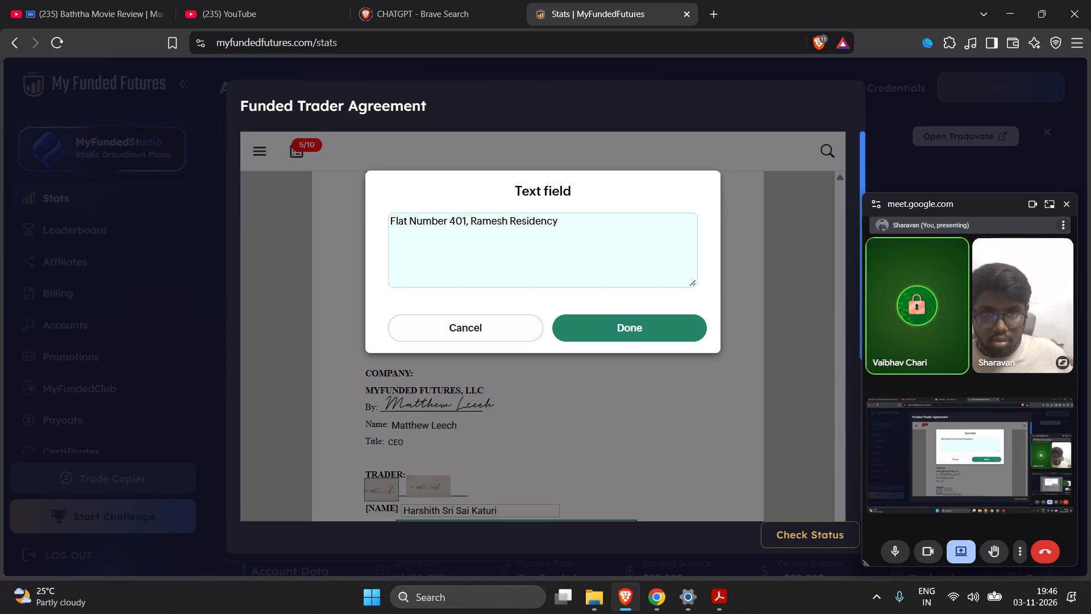
# Insert a comma directly after the building name and add the street name with a trailing comma to the address entry.
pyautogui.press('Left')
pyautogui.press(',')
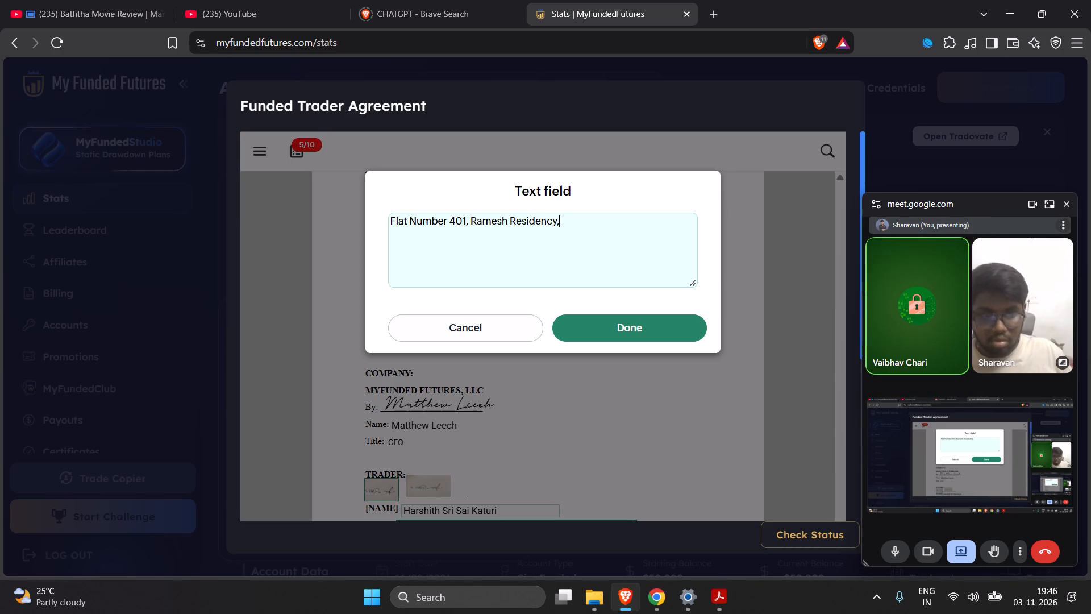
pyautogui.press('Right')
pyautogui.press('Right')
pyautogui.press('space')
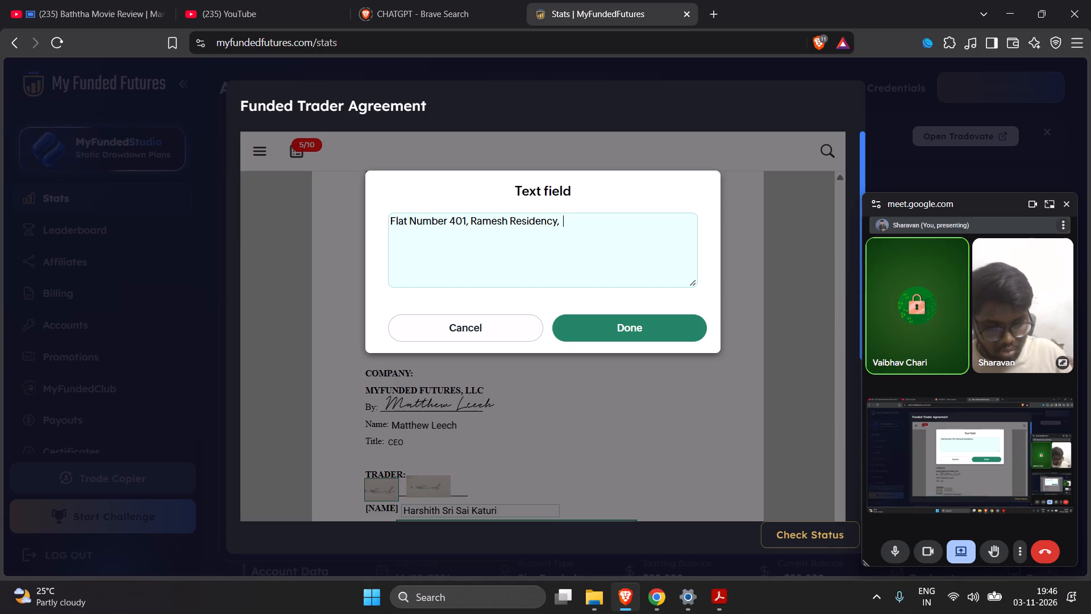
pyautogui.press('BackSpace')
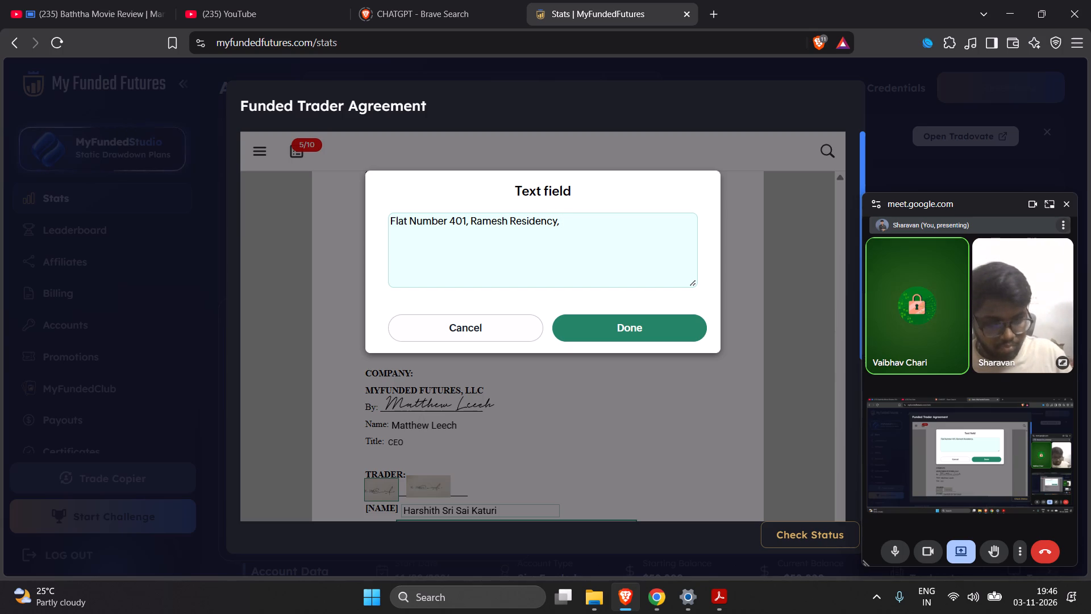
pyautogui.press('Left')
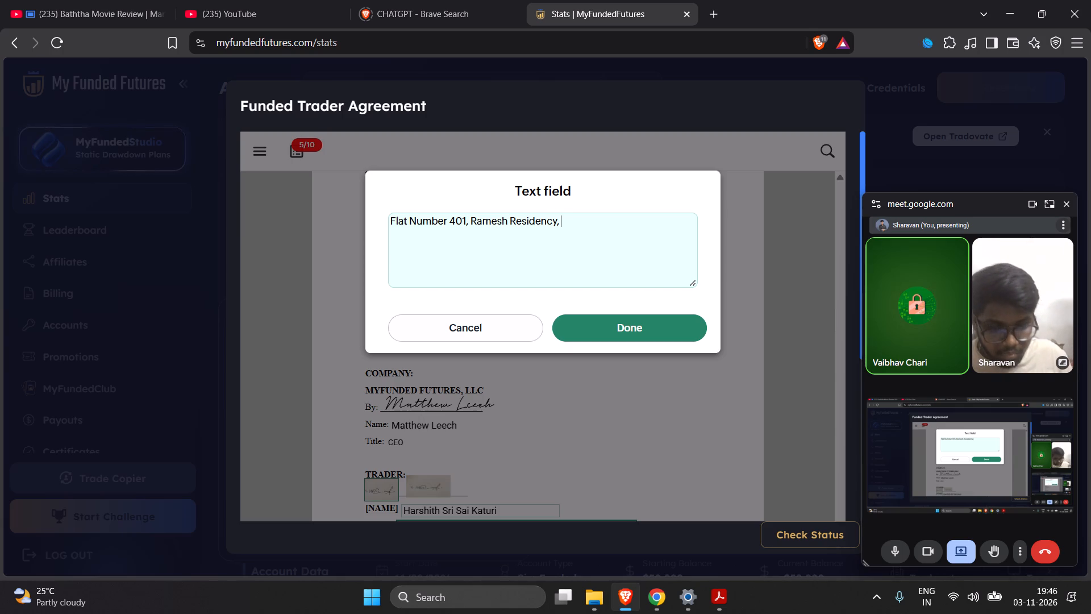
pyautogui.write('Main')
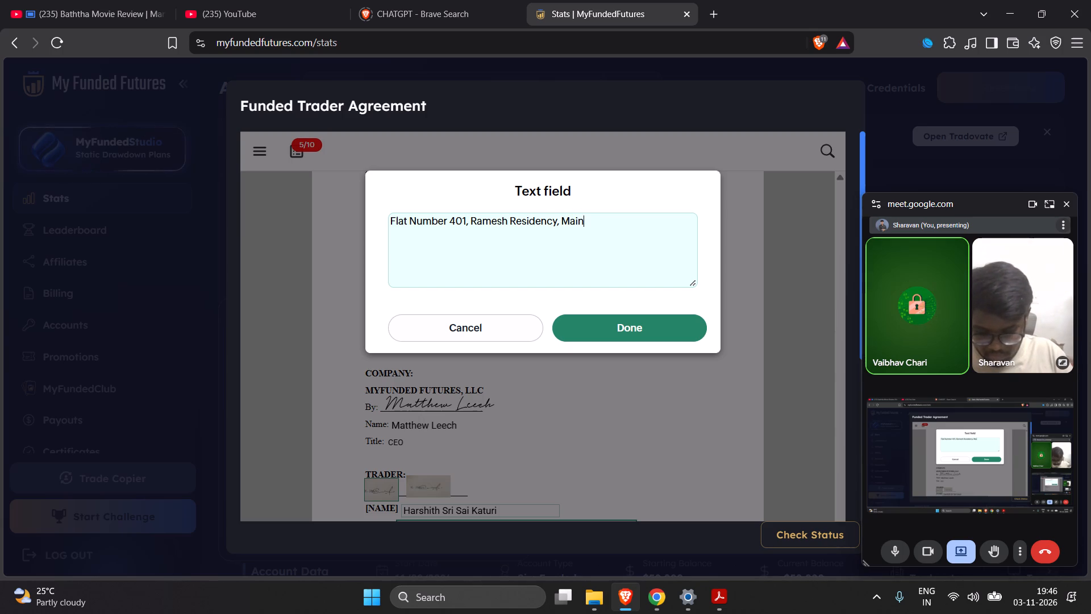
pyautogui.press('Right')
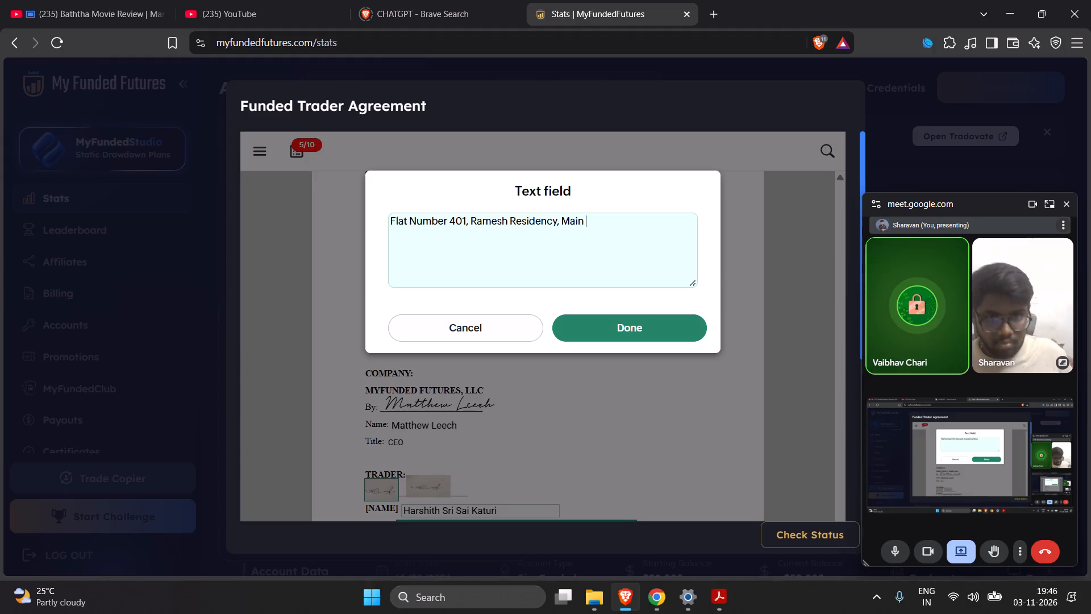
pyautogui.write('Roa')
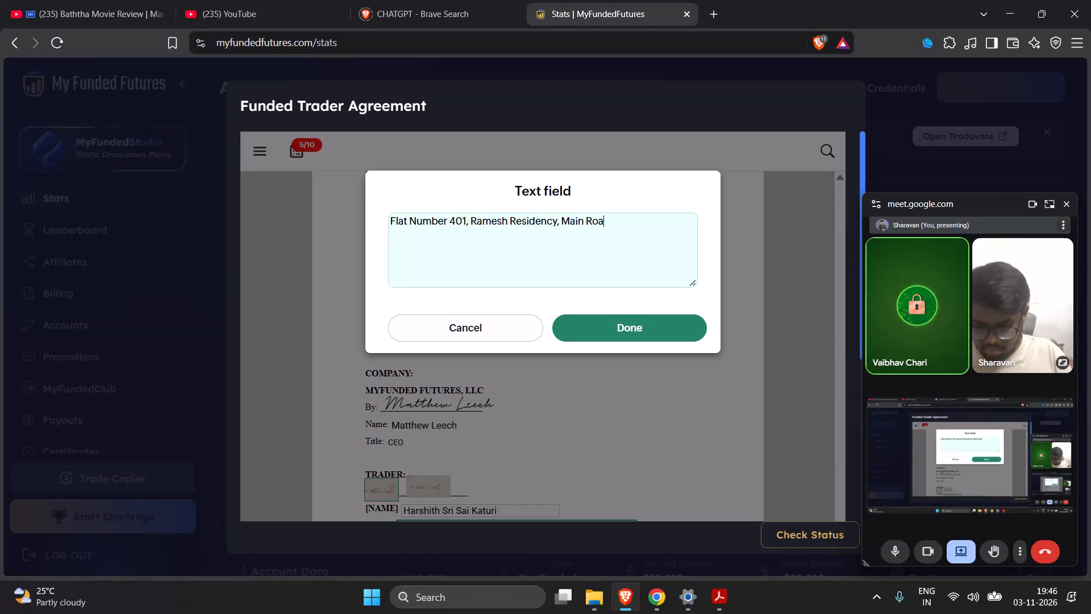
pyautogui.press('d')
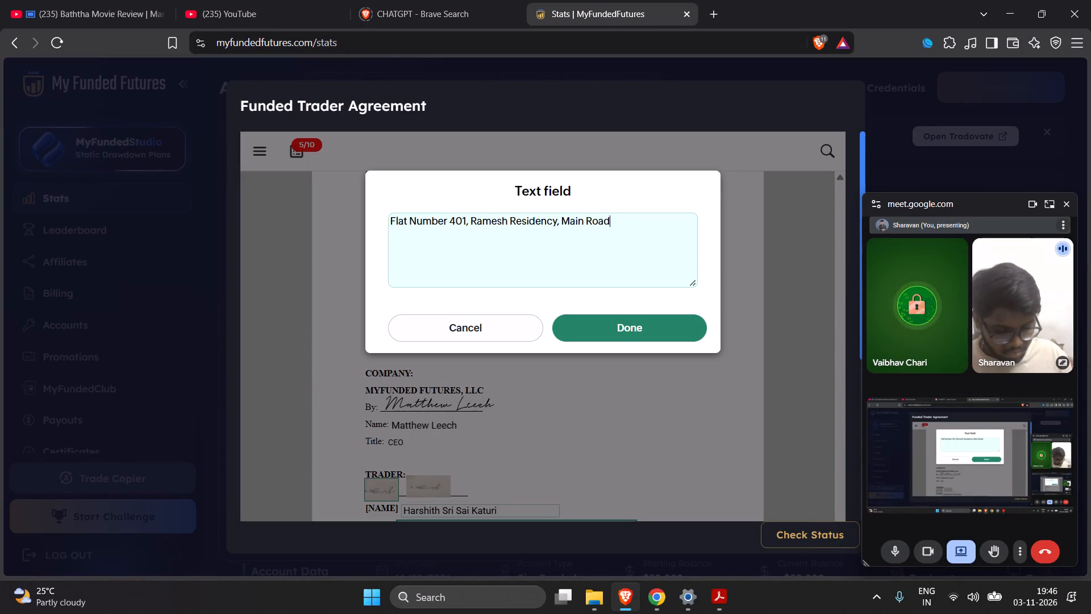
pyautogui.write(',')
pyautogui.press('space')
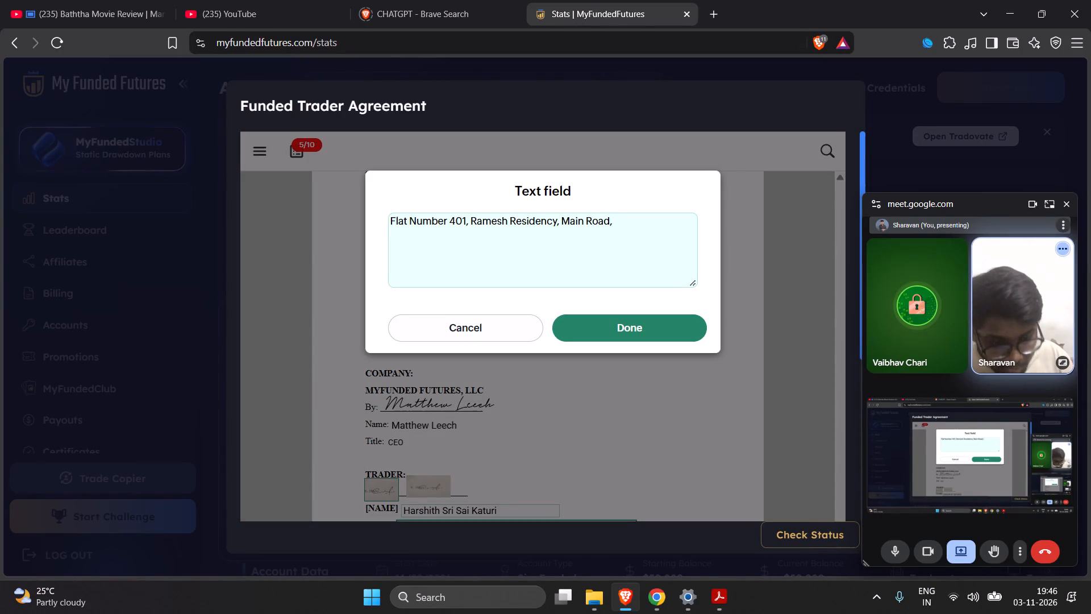
# Add the landmark part of the address, starting with "Beside" and followed by a comma.
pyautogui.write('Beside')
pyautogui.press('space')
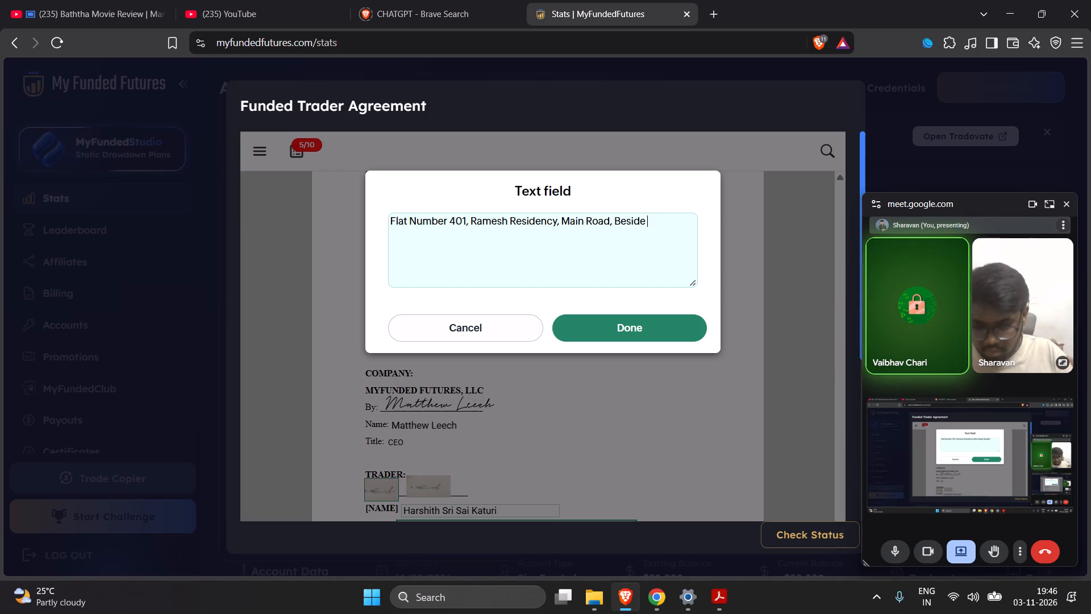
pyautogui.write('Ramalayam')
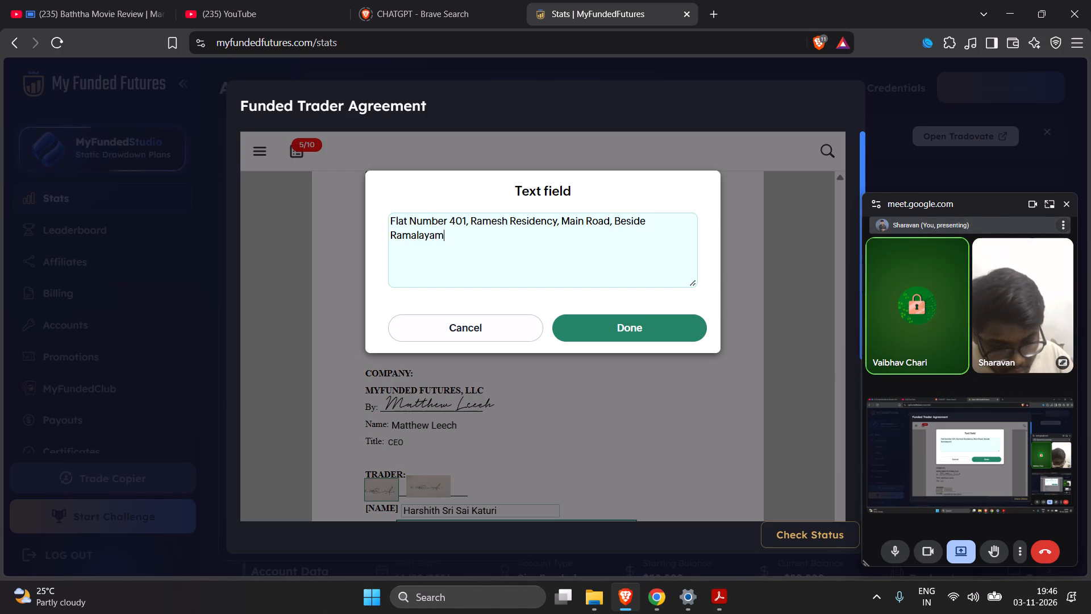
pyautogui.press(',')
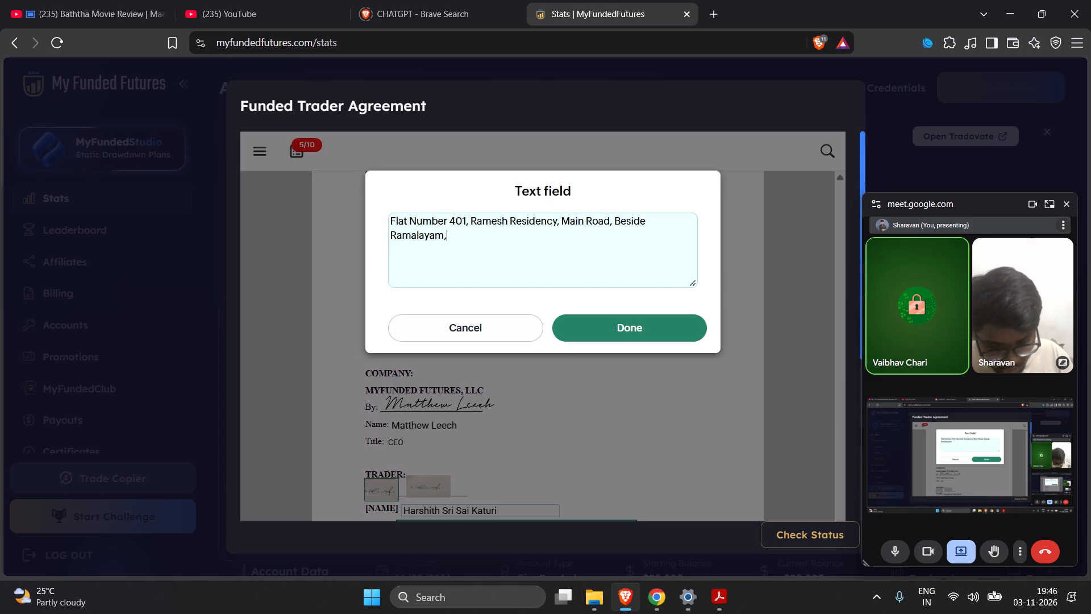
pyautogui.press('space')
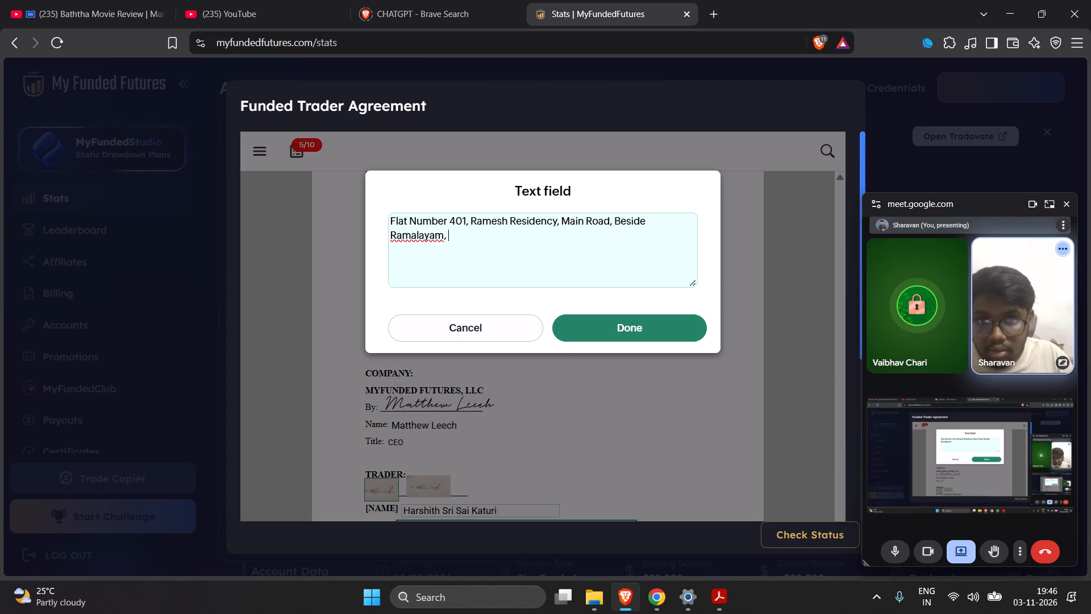
# Add the mandal name with the word "Mandalam" and a full stop, and insert a comma and space before that full stop.
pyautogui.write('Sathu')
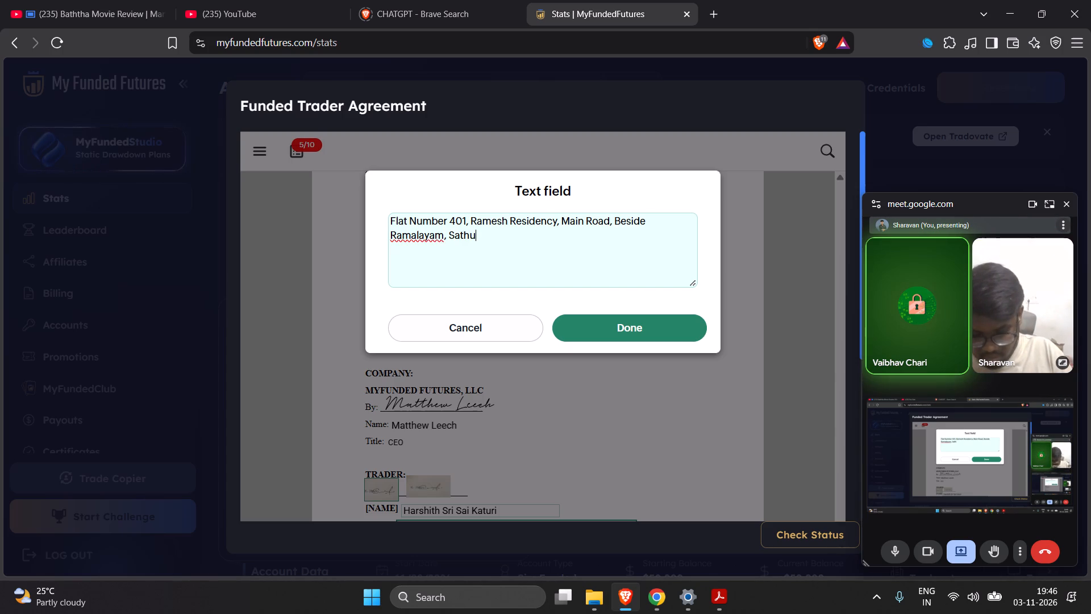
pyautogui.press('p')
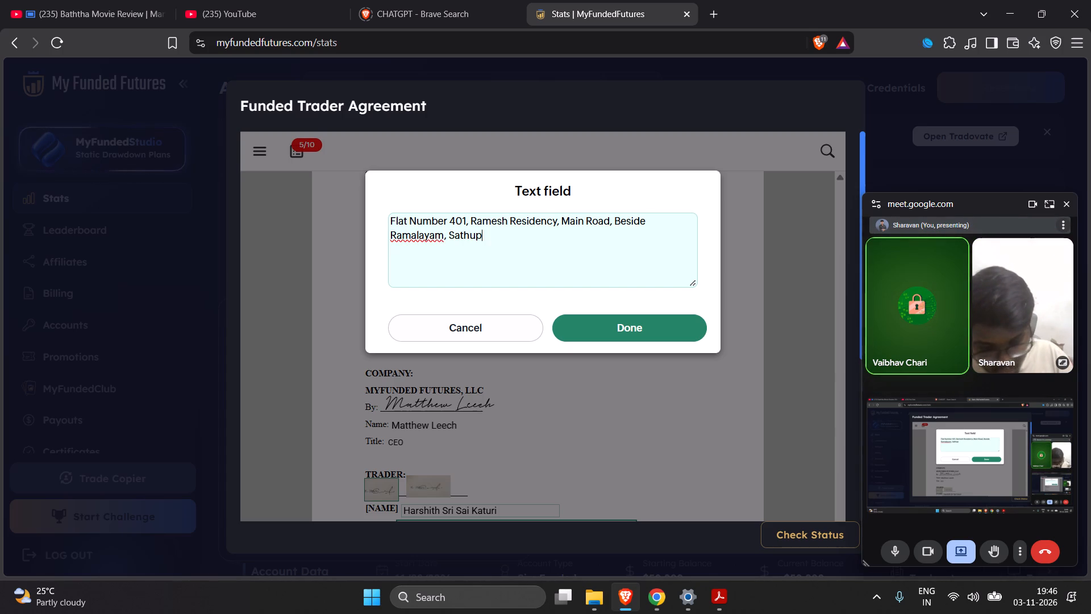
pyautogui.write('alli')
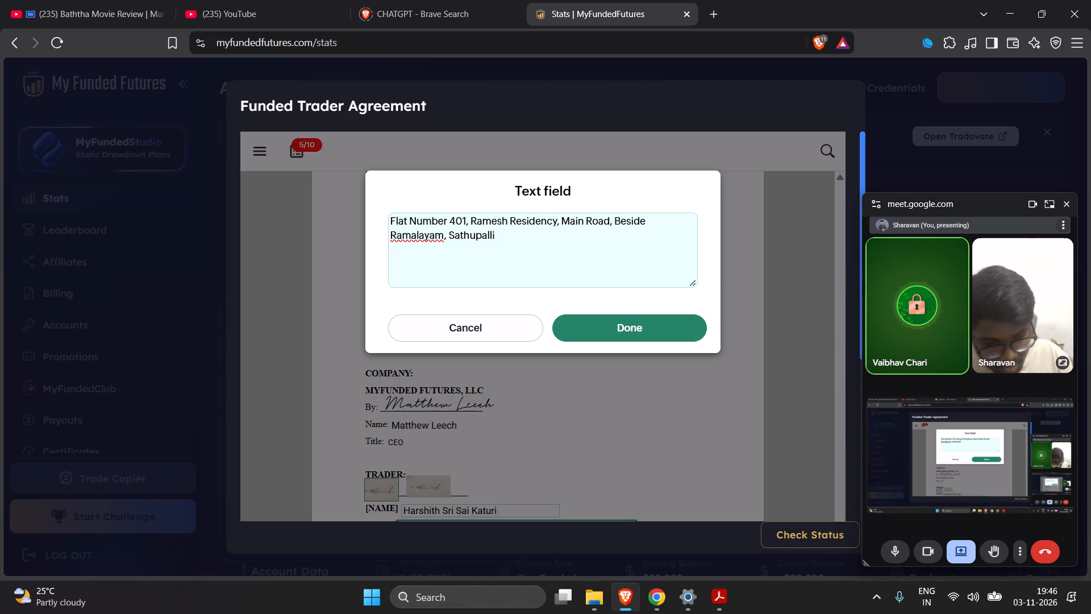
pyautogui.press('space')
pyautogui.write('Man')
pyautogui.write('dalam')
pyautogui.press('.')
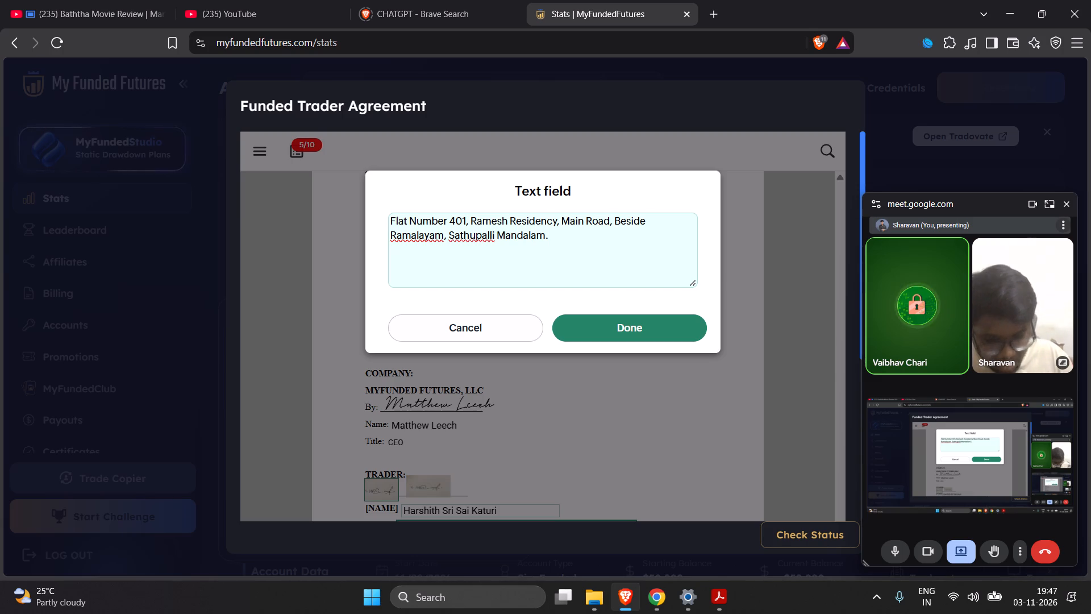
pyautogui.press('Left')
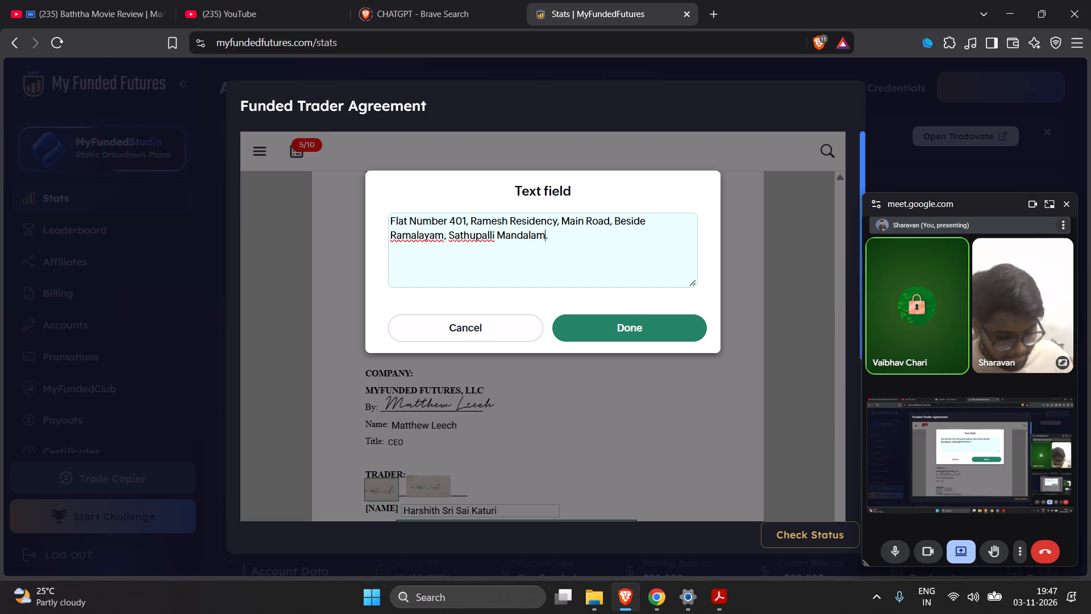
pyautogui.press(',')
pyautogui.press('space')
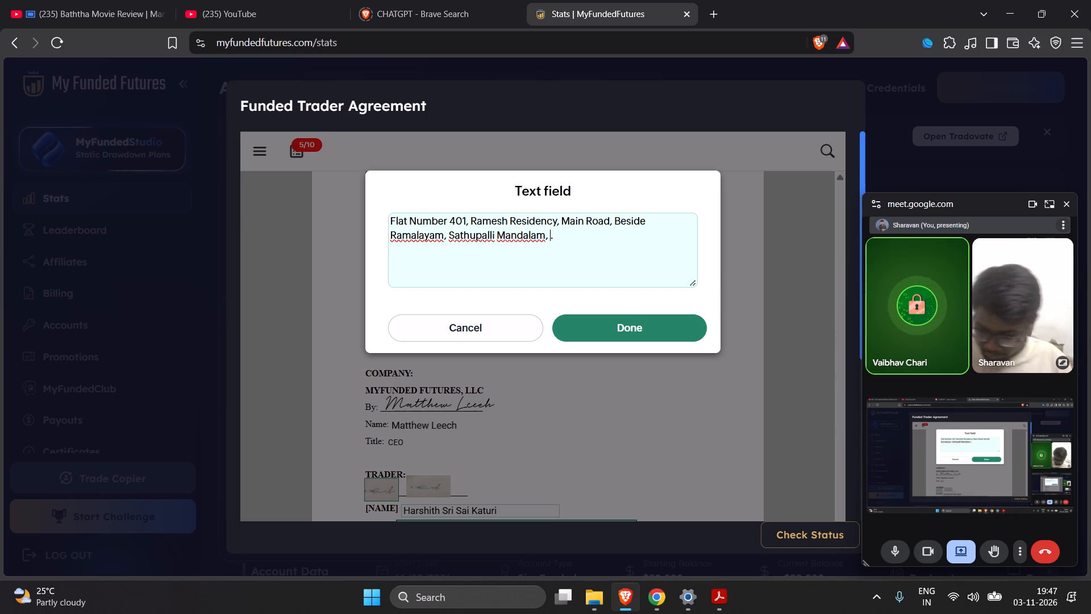
# Add the town name and the post office prefixed with "PO:", each followed by a comma, before the closing full stop.
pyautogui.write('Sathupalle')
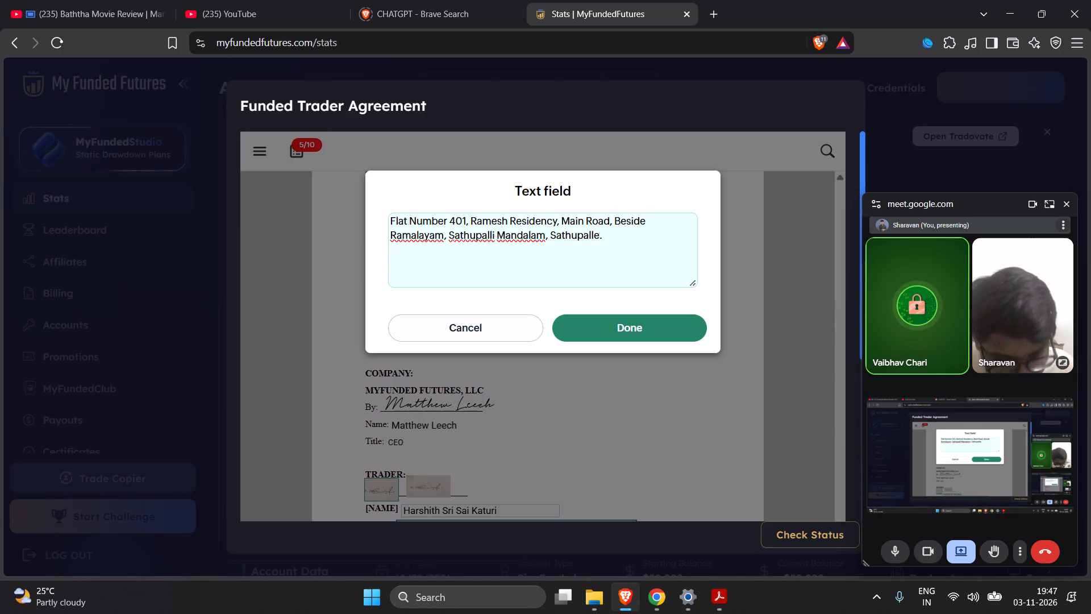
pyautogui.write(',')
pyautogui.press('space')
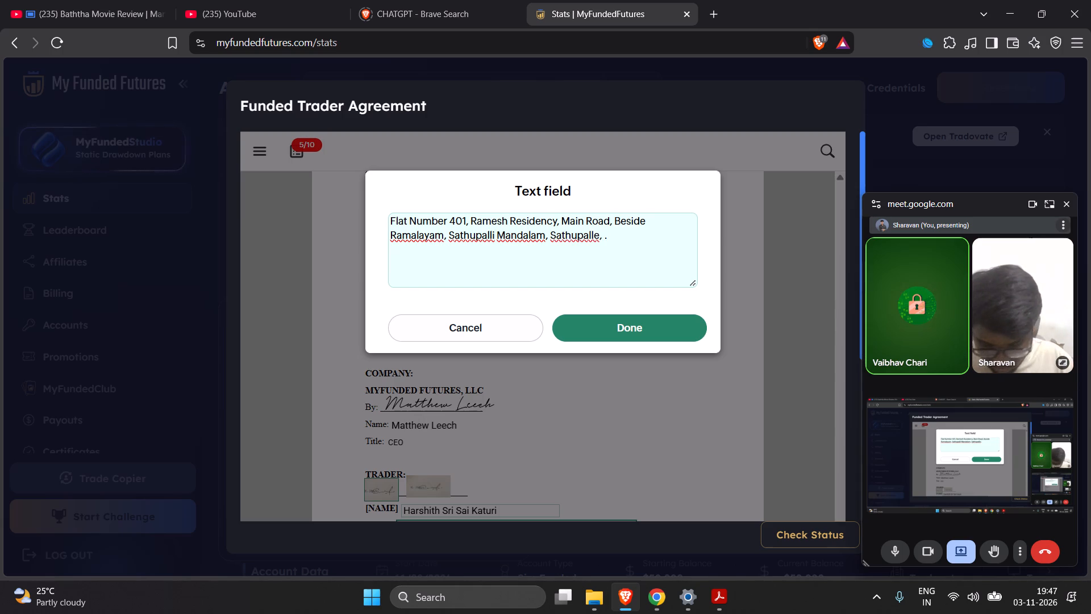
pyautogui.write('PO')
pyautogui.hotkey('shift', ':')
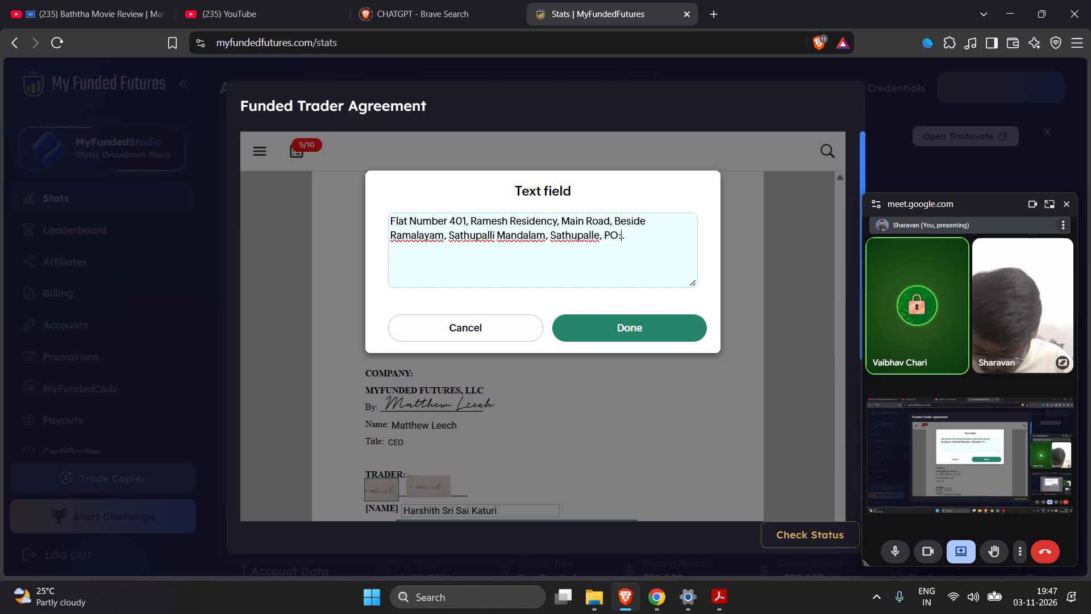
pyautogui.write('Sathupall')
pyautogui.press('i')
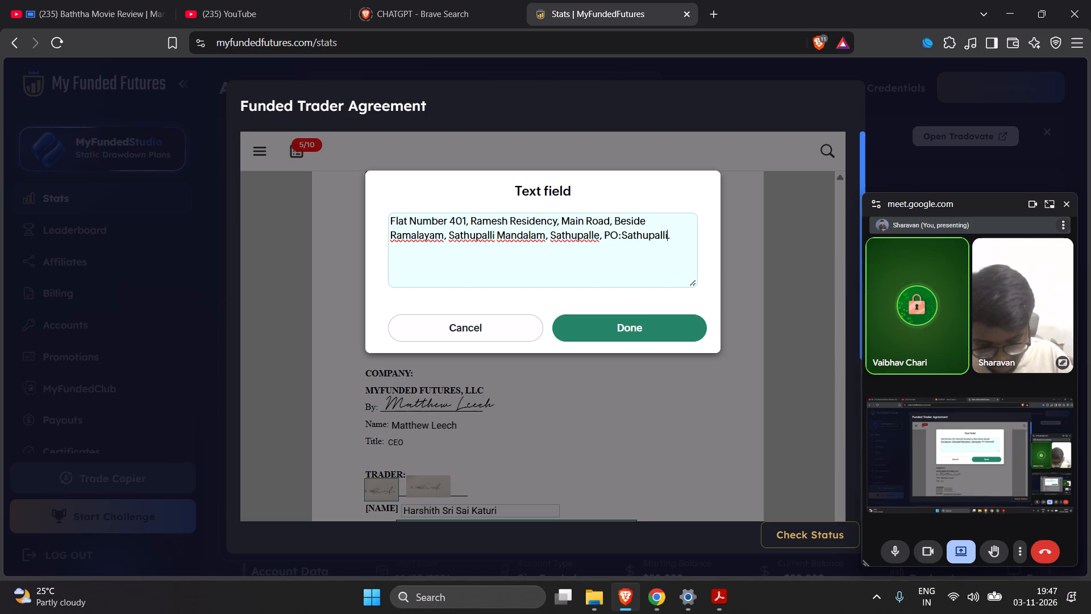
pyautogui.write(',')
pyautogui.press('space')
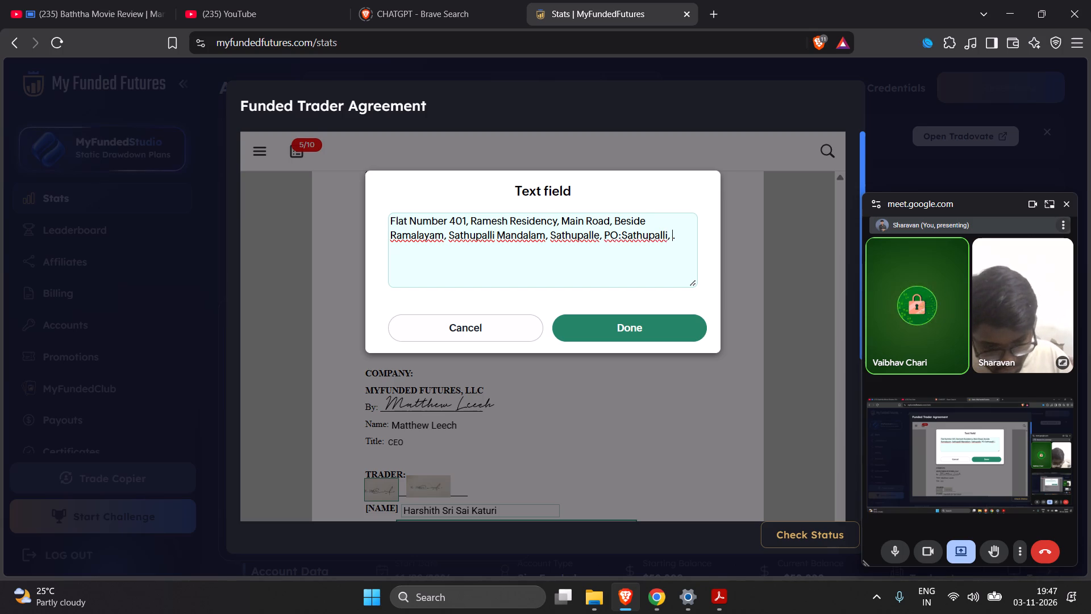
# Add the district name prefixed with "DIST:" and followed by a comma, before the closing full stop.
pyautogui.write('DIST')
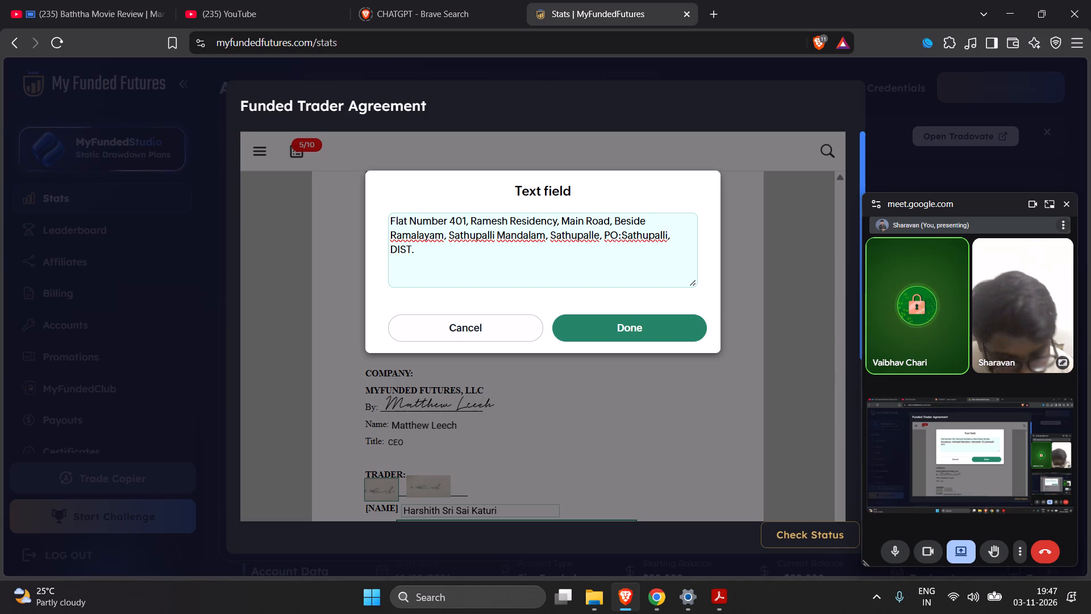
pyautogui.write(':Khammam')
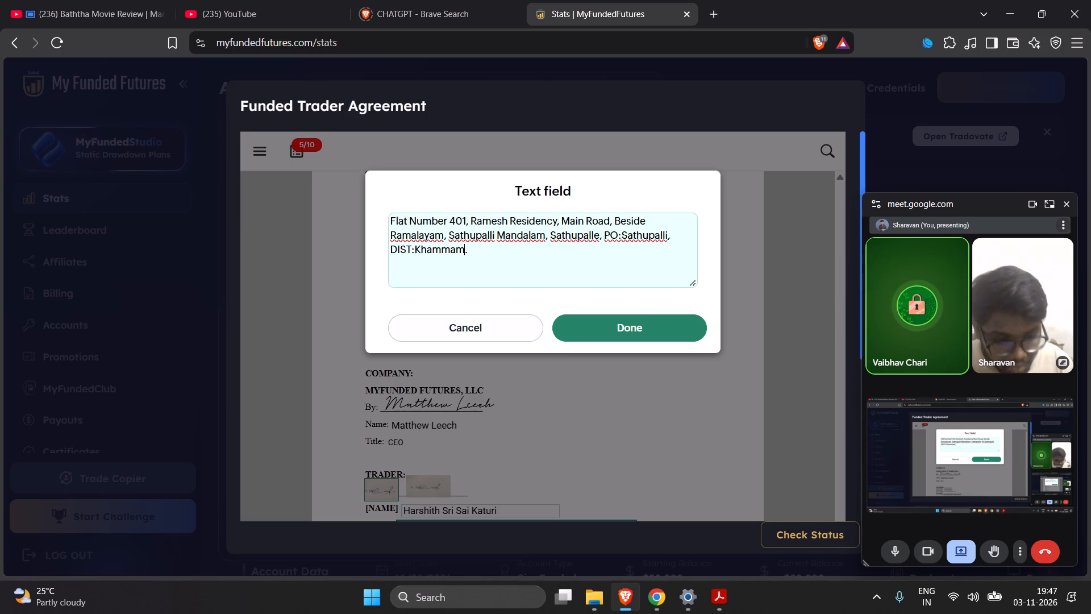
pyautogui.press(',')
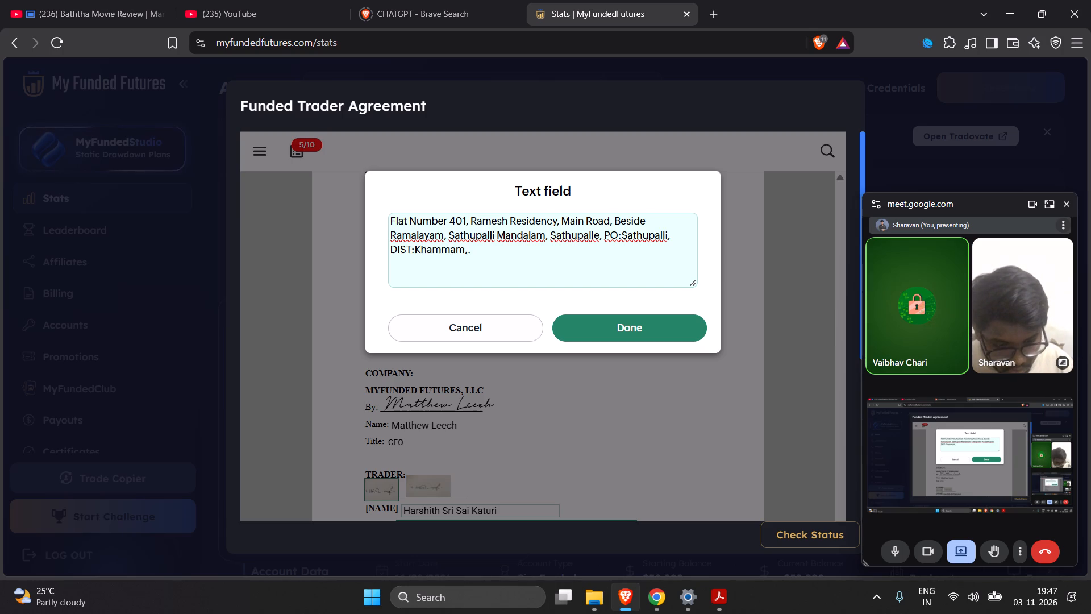
# Add the state name and the postal code, separated by a comma, before the closing full stop, and save the address entry.
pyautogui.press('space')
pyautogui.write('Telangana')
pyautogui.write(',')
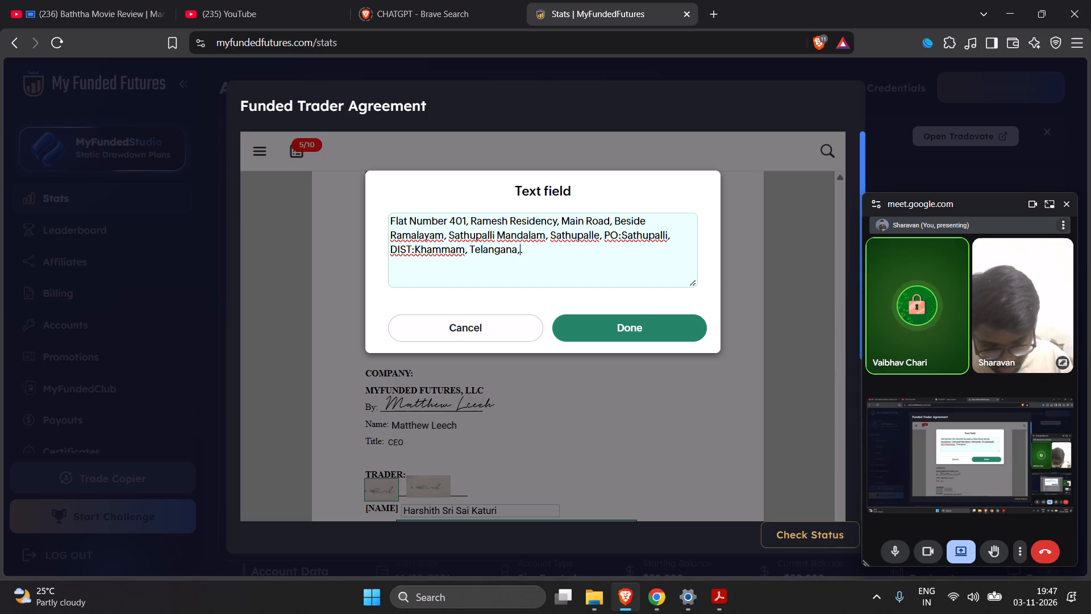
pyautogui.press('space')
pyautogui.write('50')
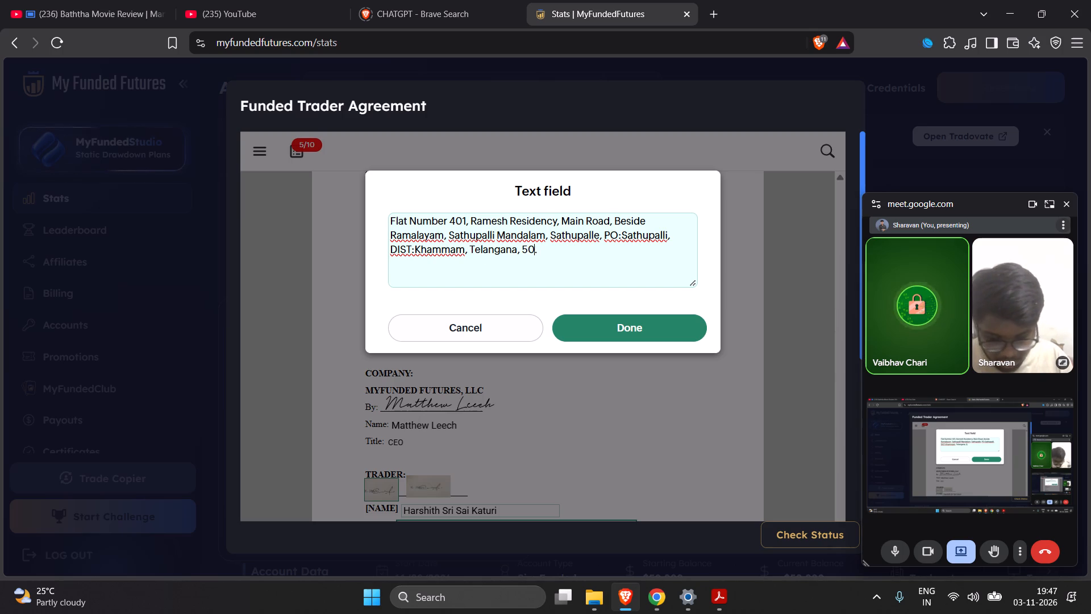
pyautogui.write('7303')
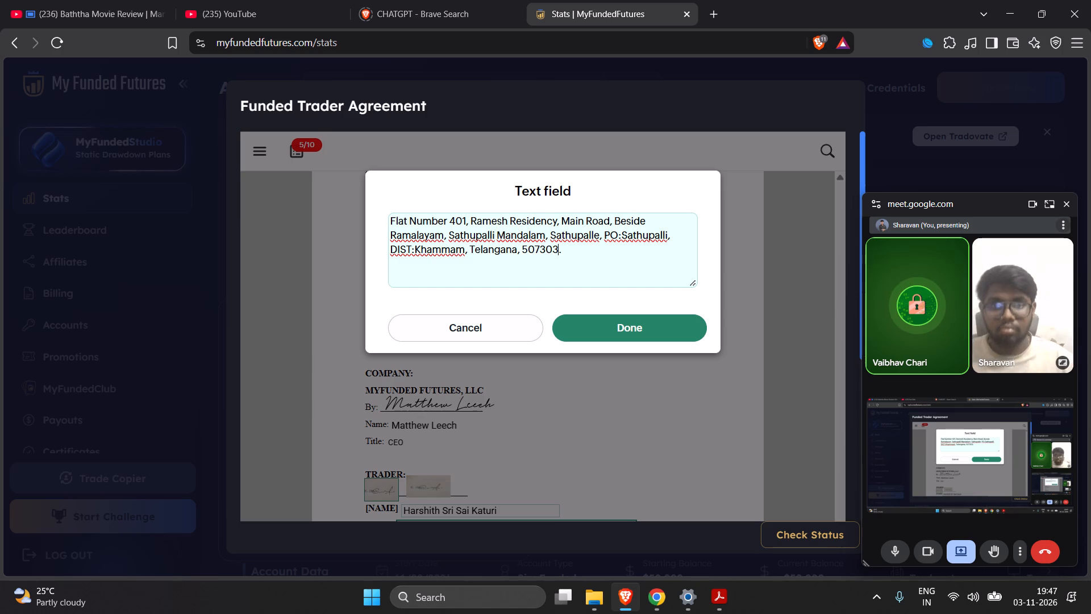
pyautogui.click(636, 318)
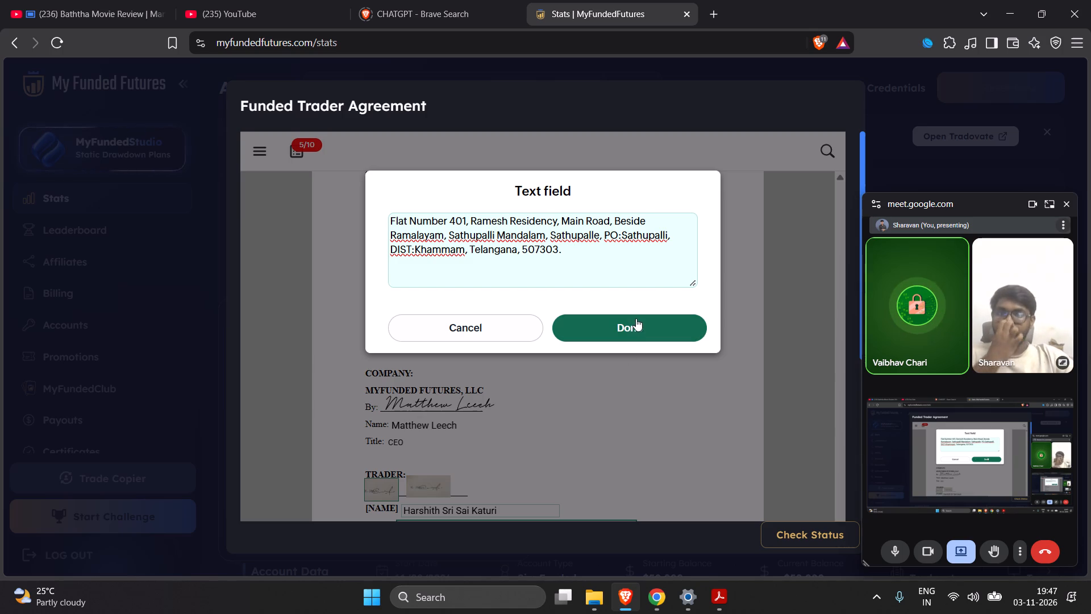
# Fill in the required Email Address field below the trader's address in the agreement.
pyautogui.scroll(-5, 553, 368)
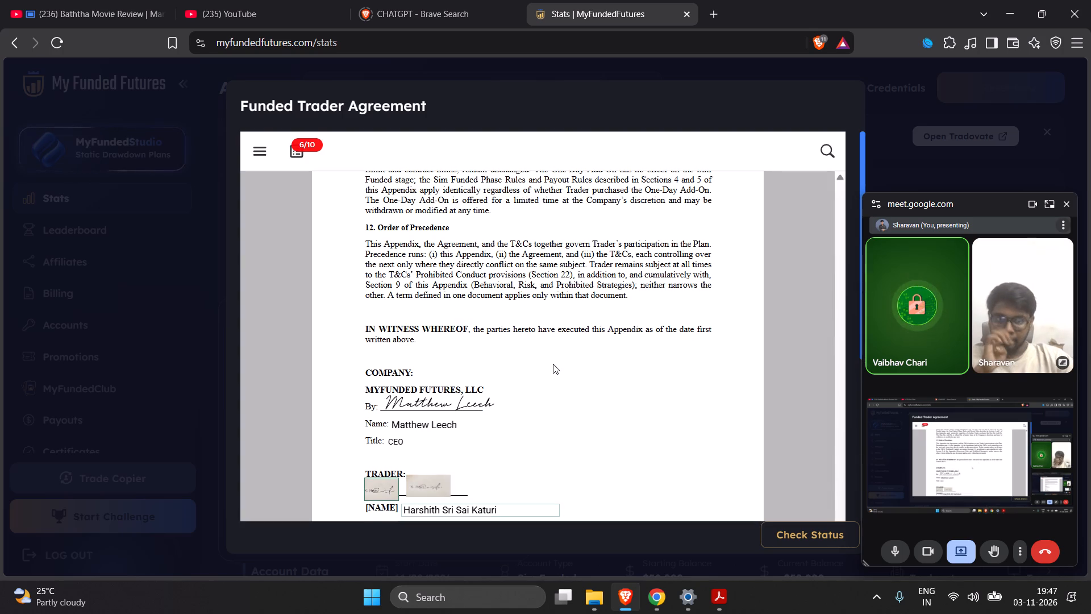
pyautogui.scroll(-4, 748, 369)
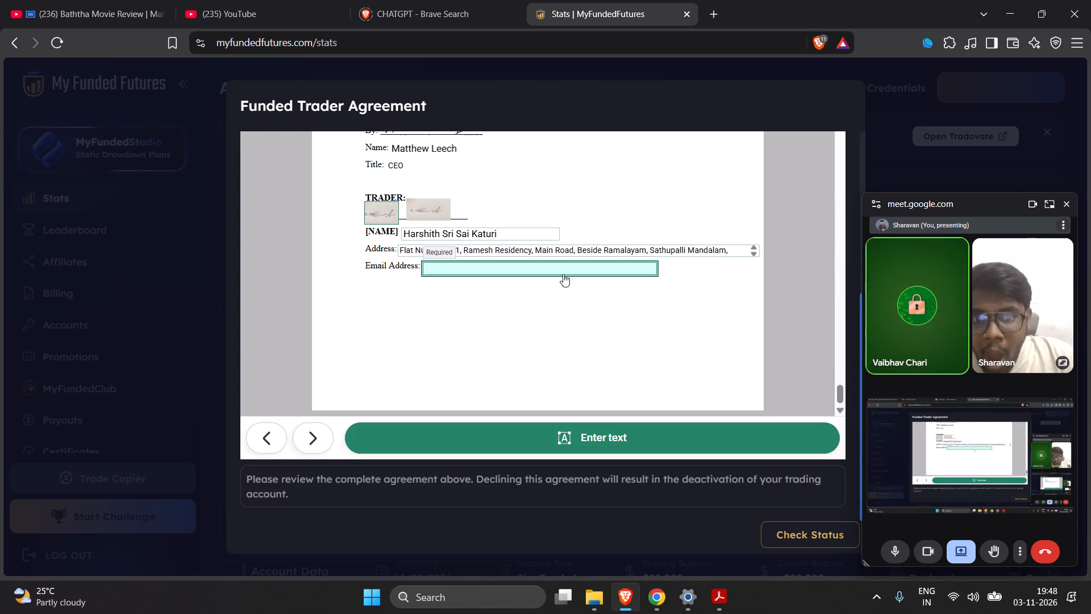
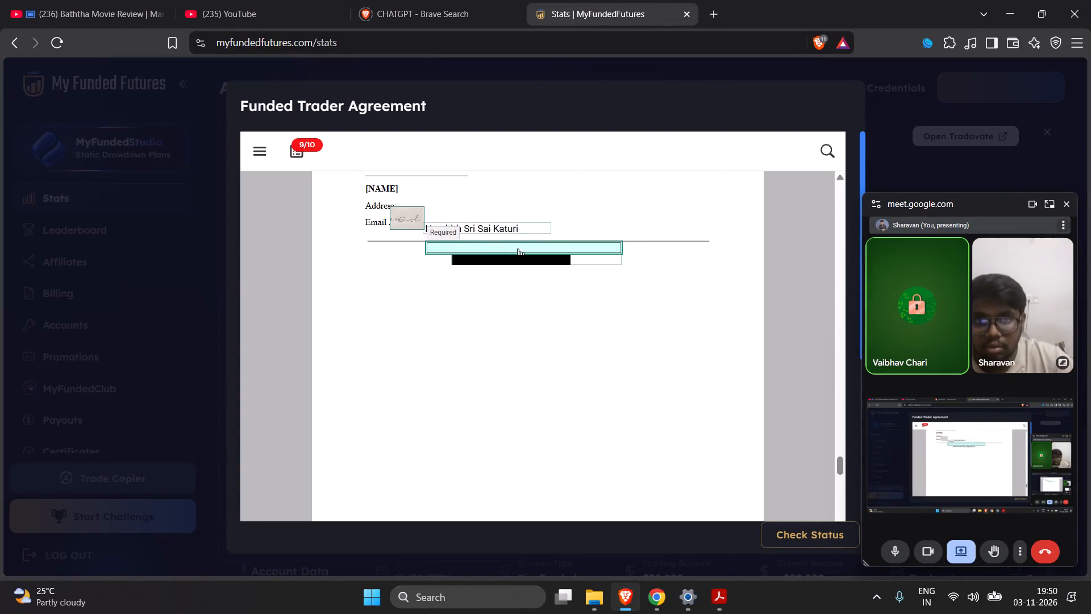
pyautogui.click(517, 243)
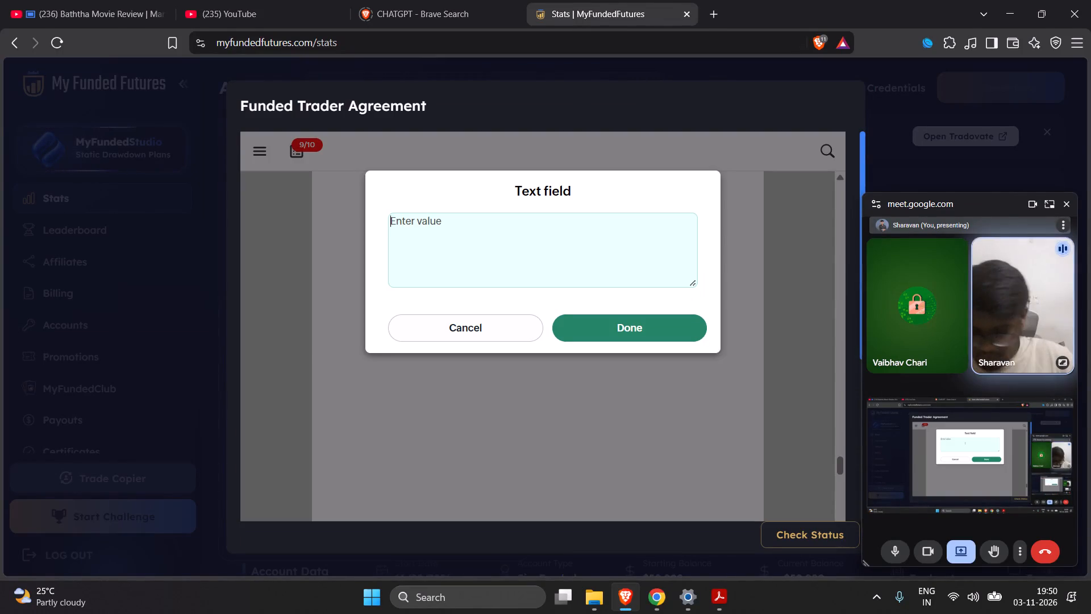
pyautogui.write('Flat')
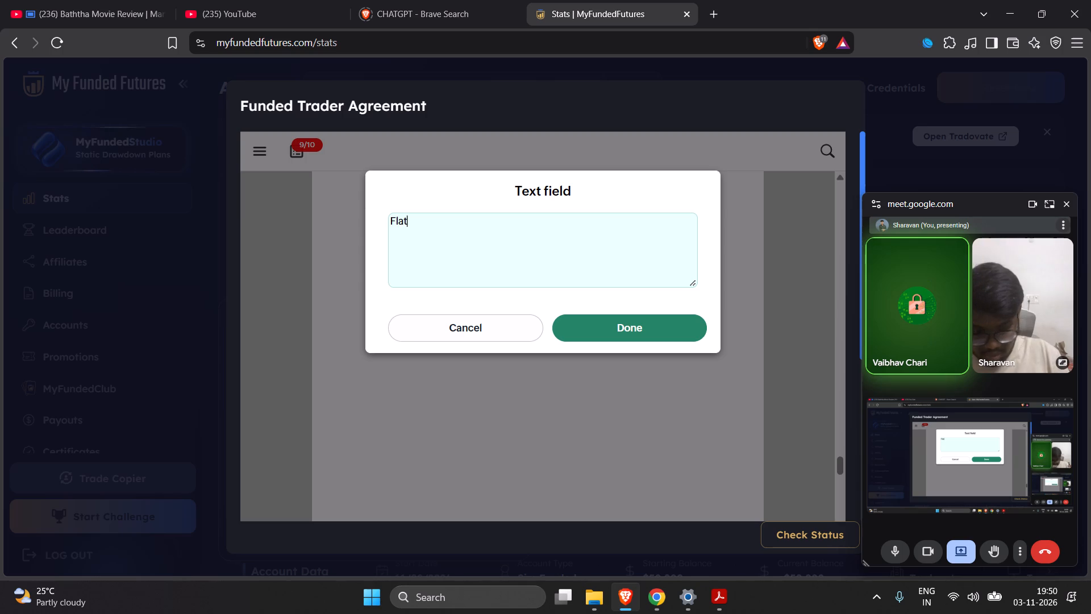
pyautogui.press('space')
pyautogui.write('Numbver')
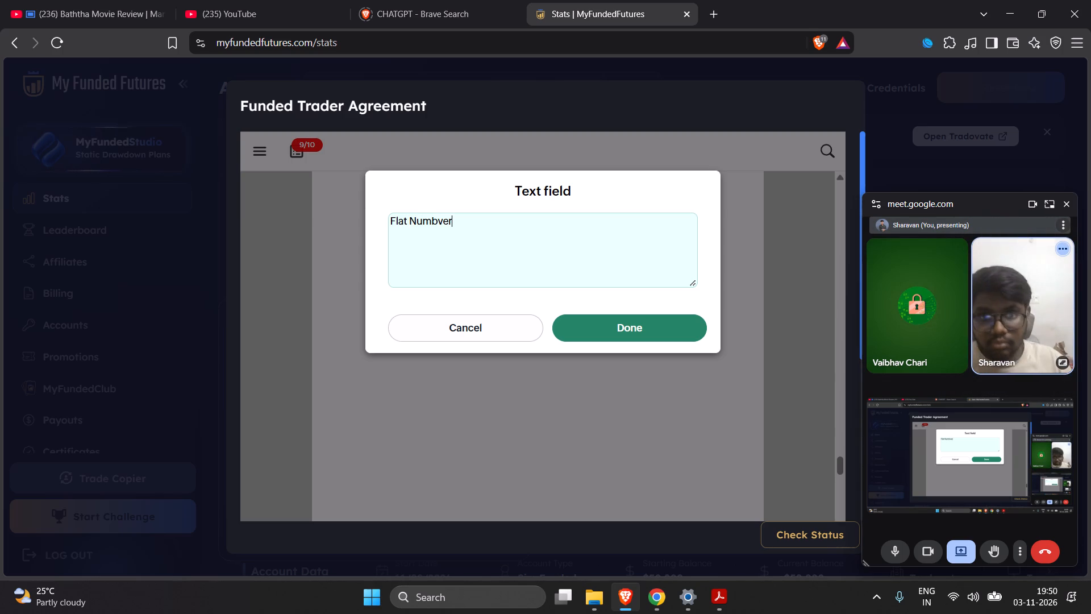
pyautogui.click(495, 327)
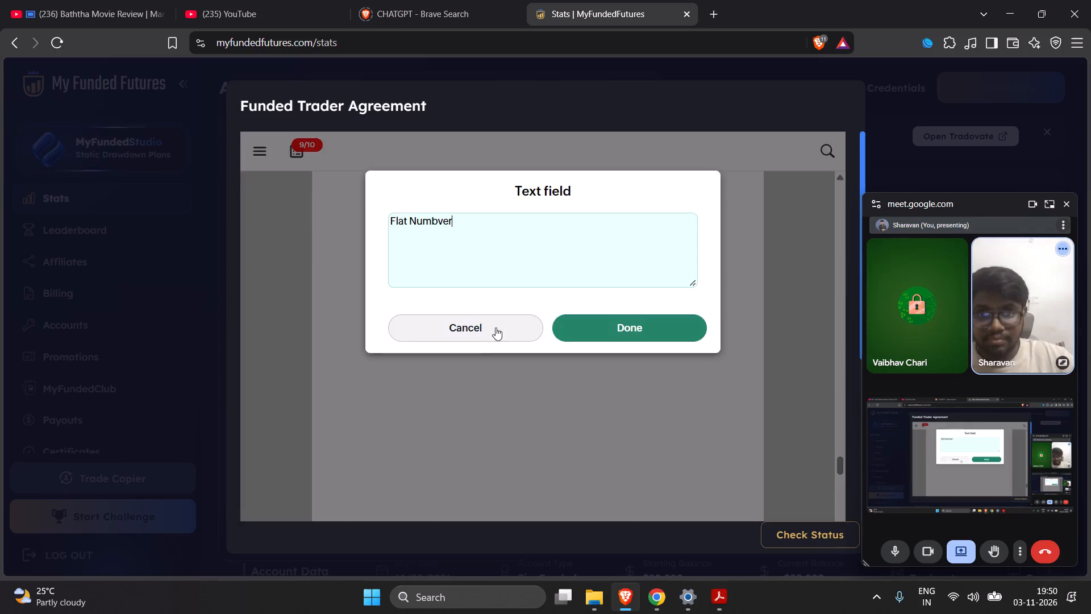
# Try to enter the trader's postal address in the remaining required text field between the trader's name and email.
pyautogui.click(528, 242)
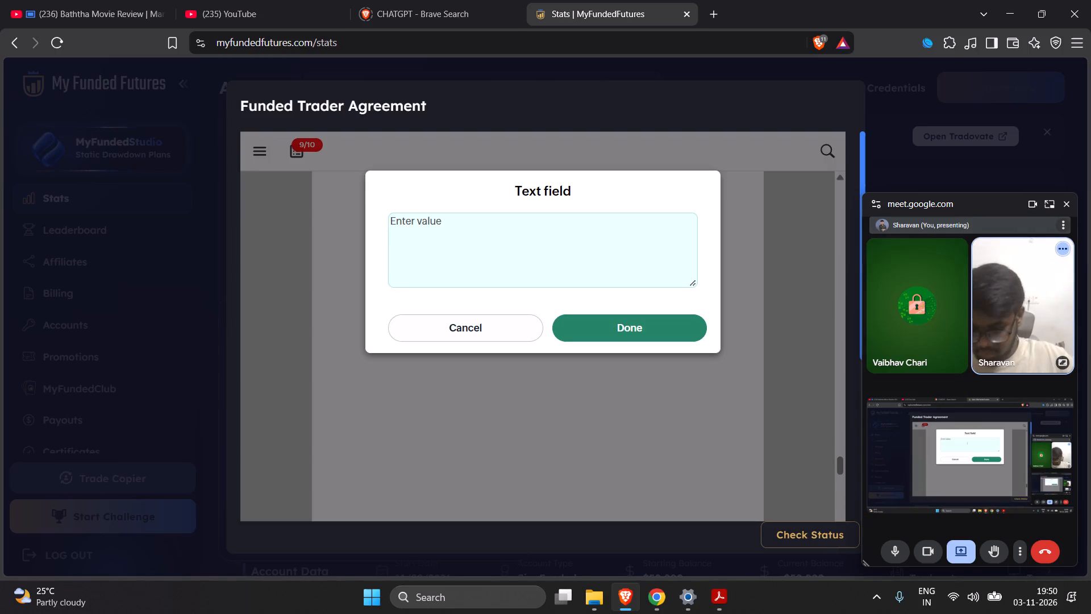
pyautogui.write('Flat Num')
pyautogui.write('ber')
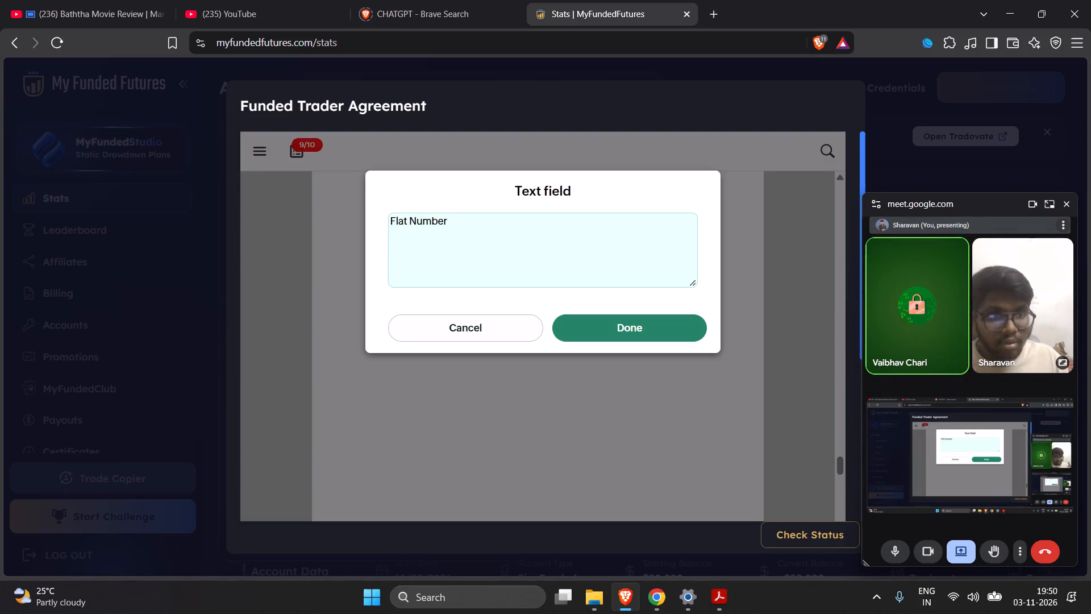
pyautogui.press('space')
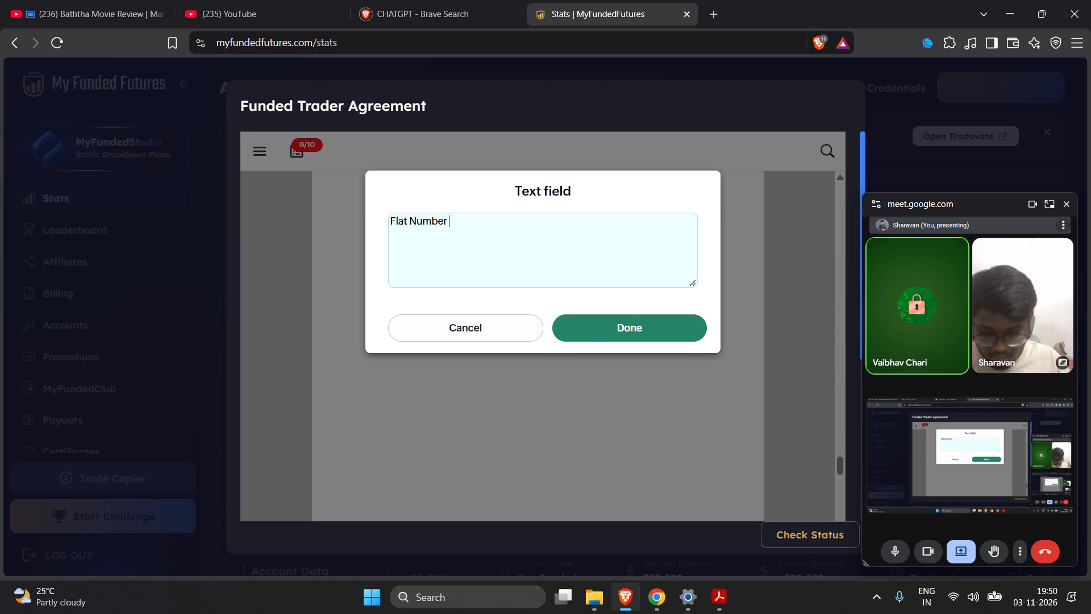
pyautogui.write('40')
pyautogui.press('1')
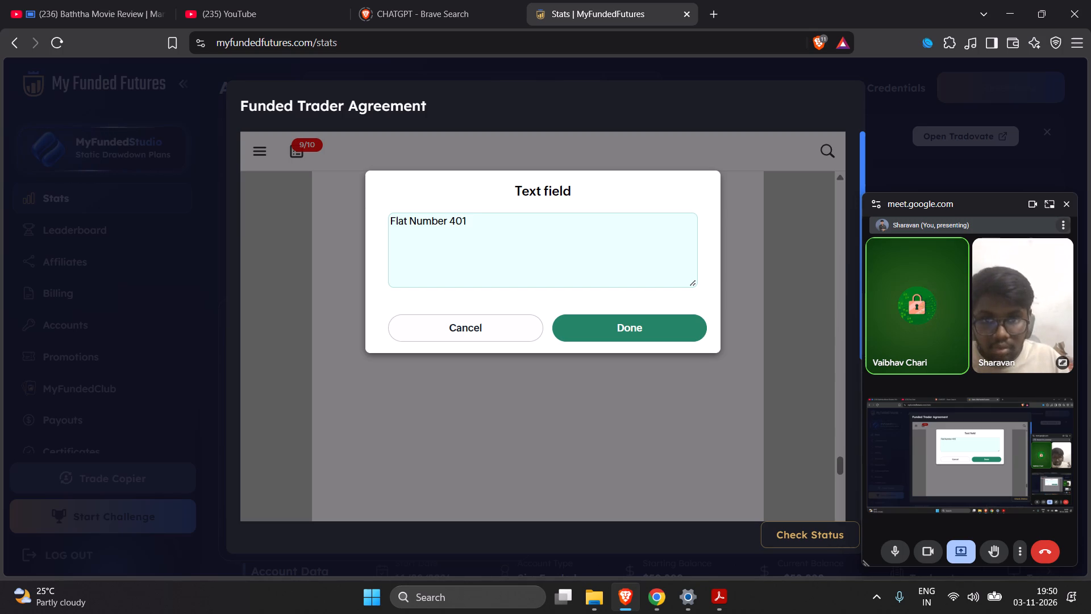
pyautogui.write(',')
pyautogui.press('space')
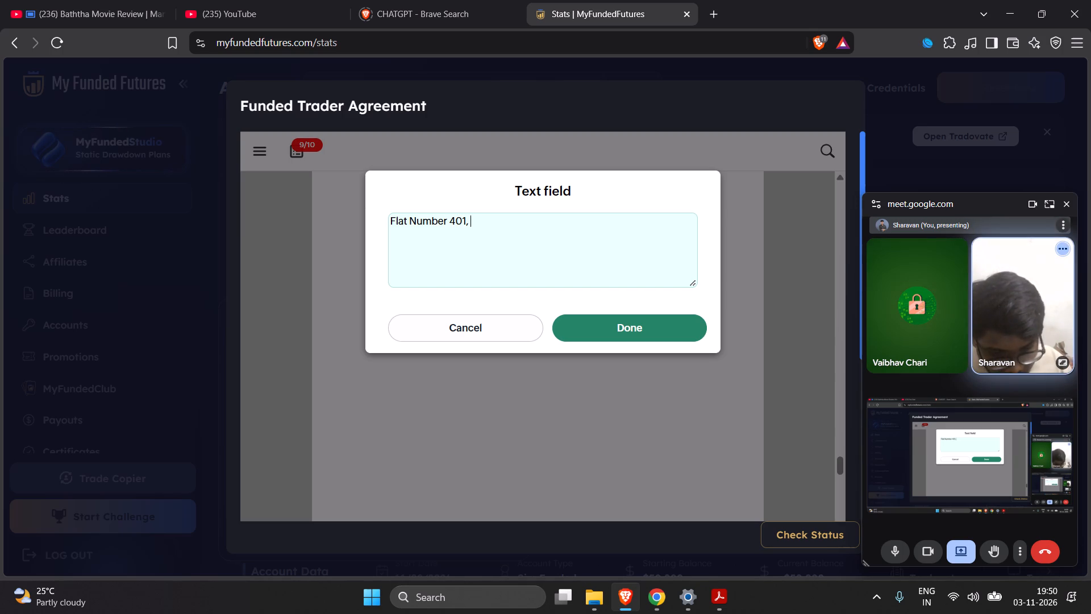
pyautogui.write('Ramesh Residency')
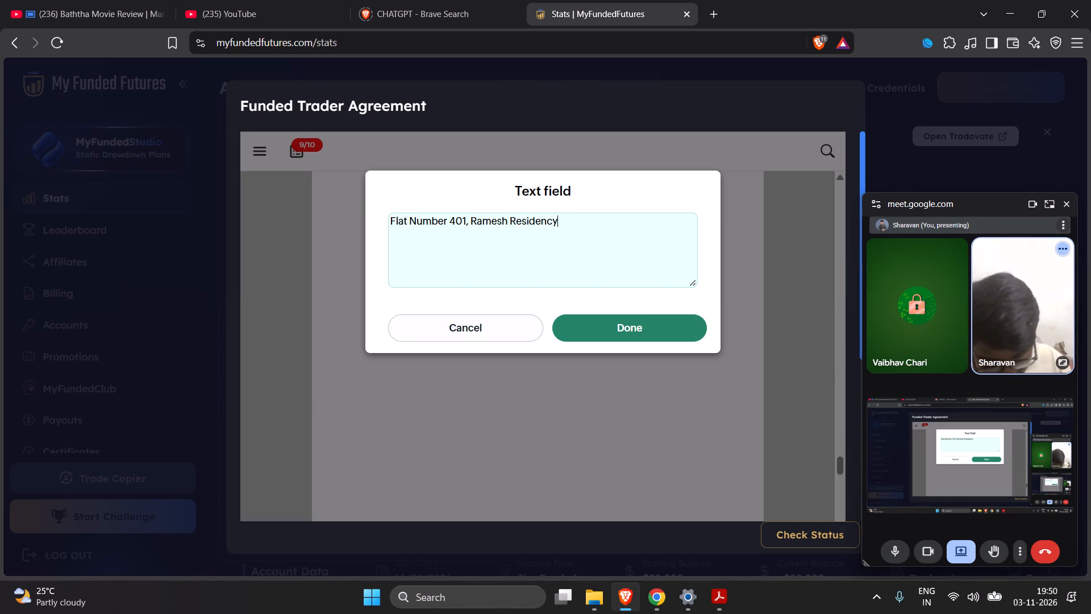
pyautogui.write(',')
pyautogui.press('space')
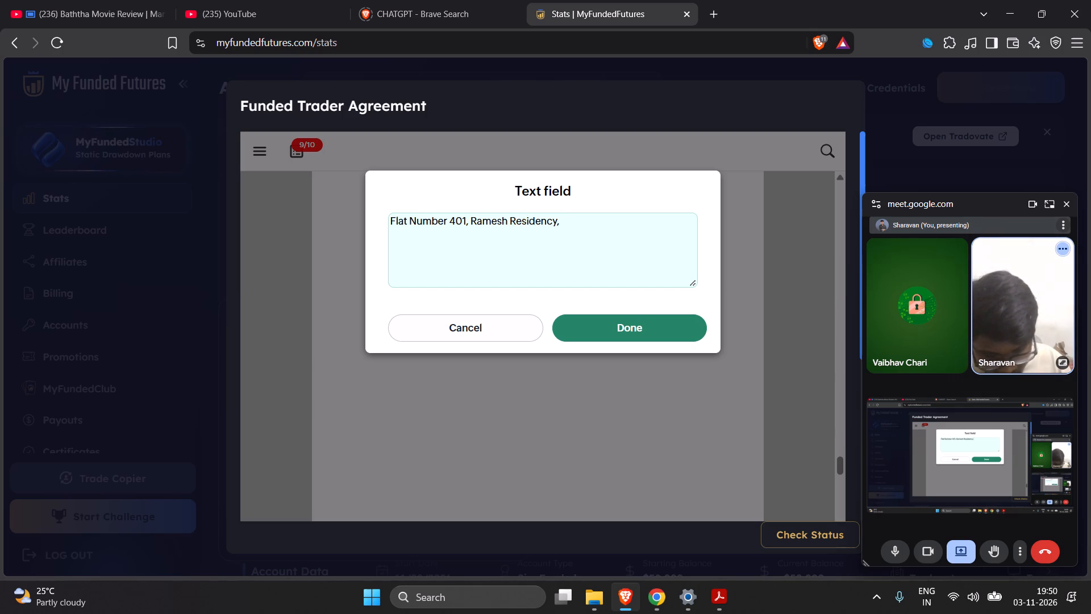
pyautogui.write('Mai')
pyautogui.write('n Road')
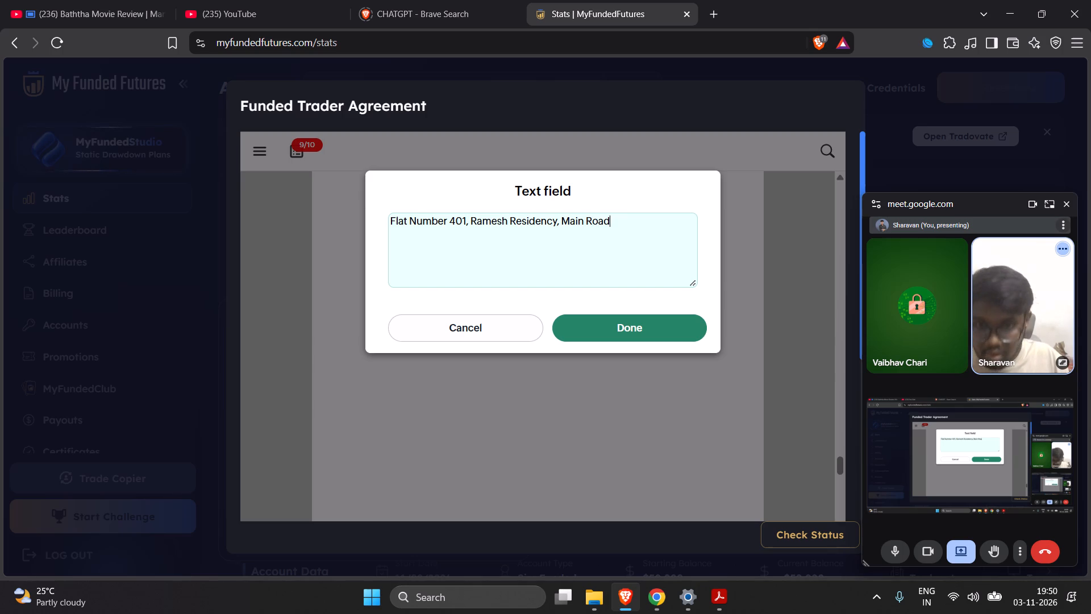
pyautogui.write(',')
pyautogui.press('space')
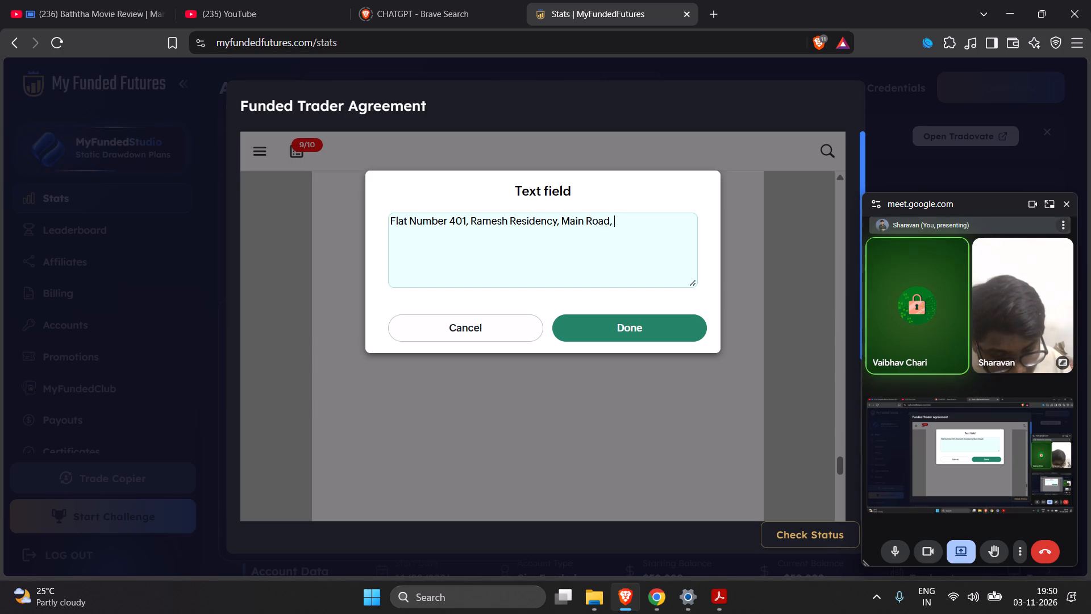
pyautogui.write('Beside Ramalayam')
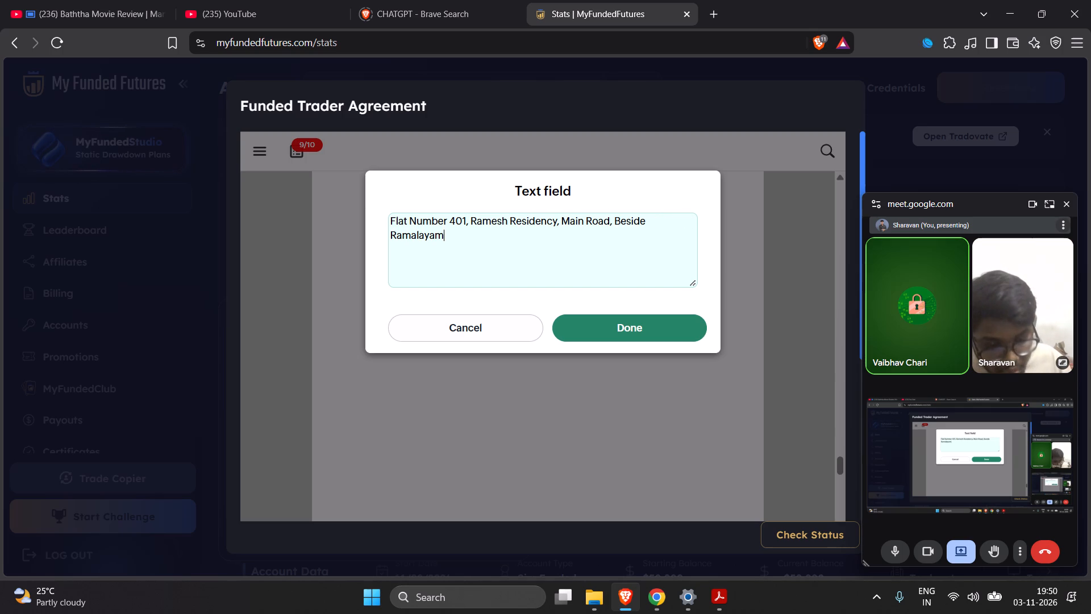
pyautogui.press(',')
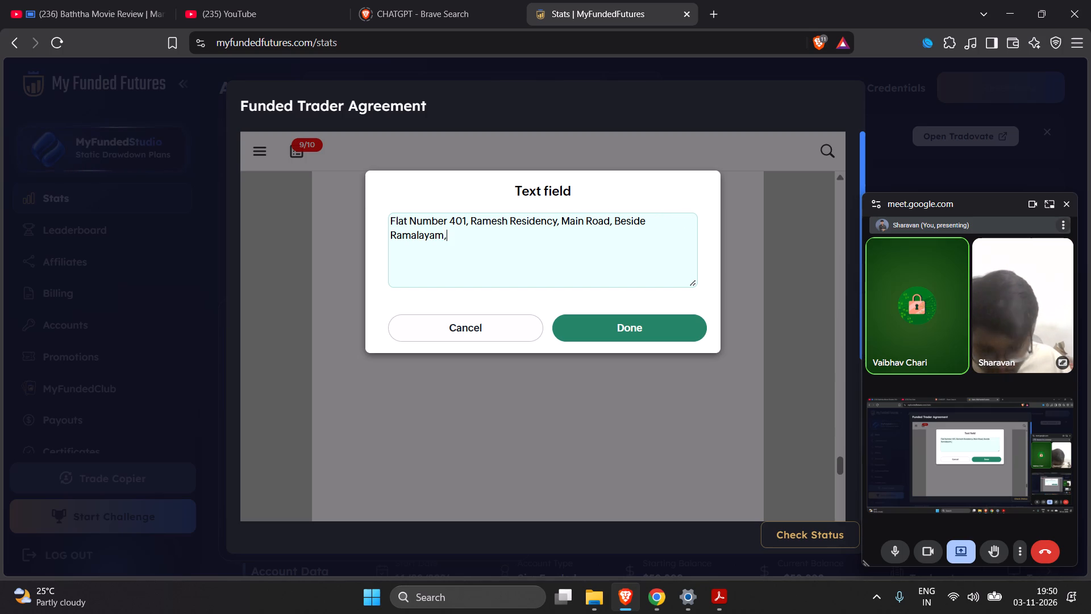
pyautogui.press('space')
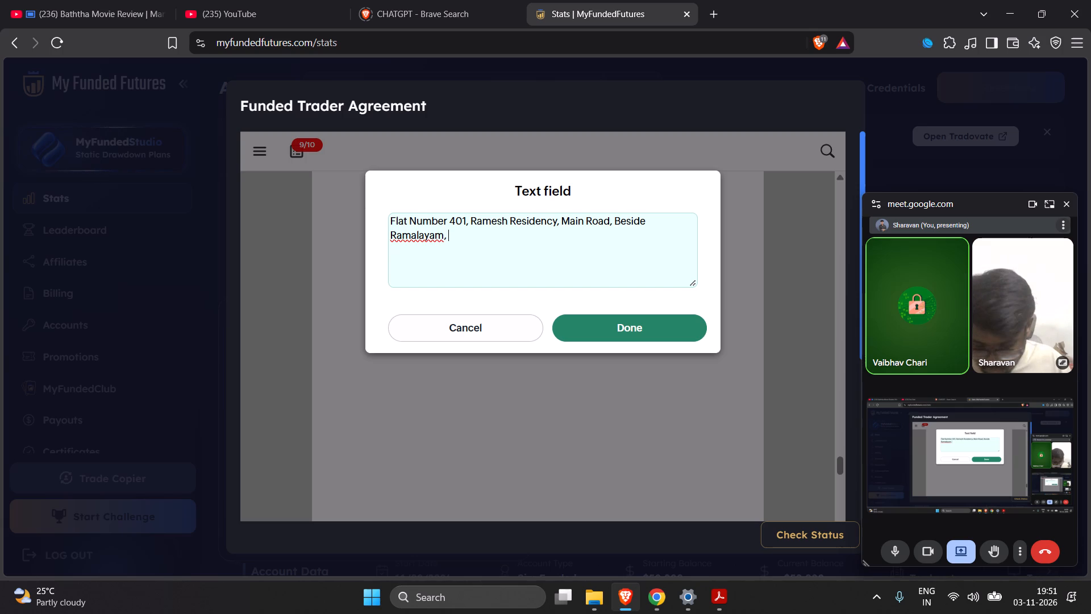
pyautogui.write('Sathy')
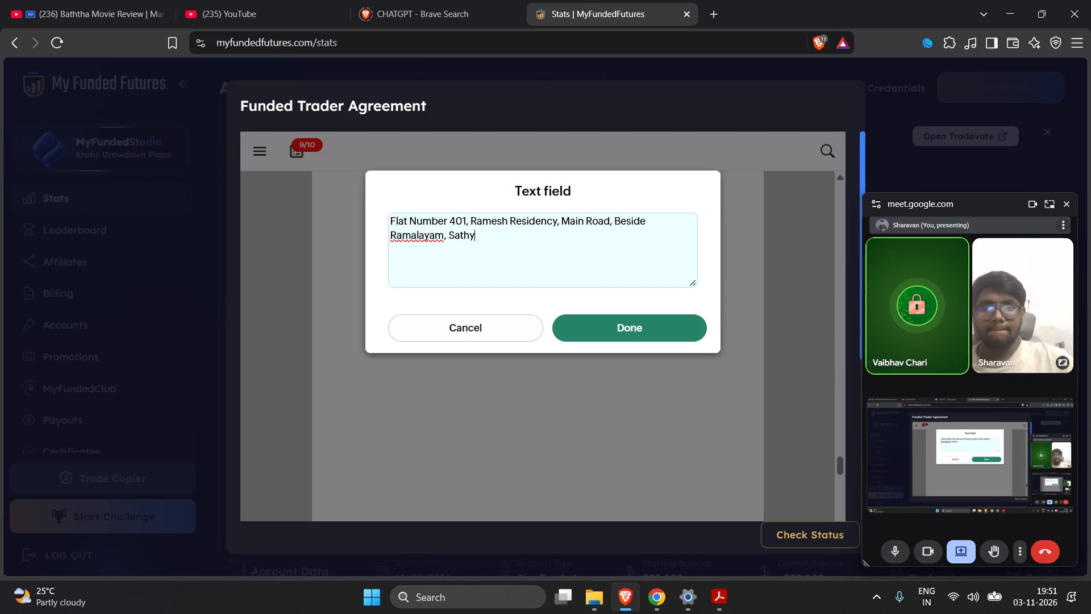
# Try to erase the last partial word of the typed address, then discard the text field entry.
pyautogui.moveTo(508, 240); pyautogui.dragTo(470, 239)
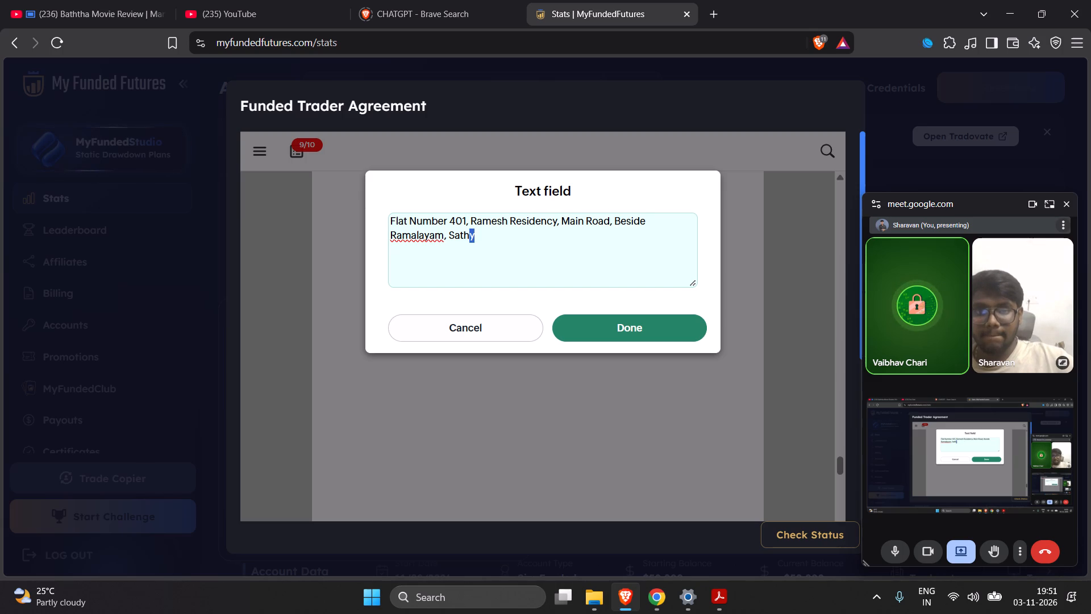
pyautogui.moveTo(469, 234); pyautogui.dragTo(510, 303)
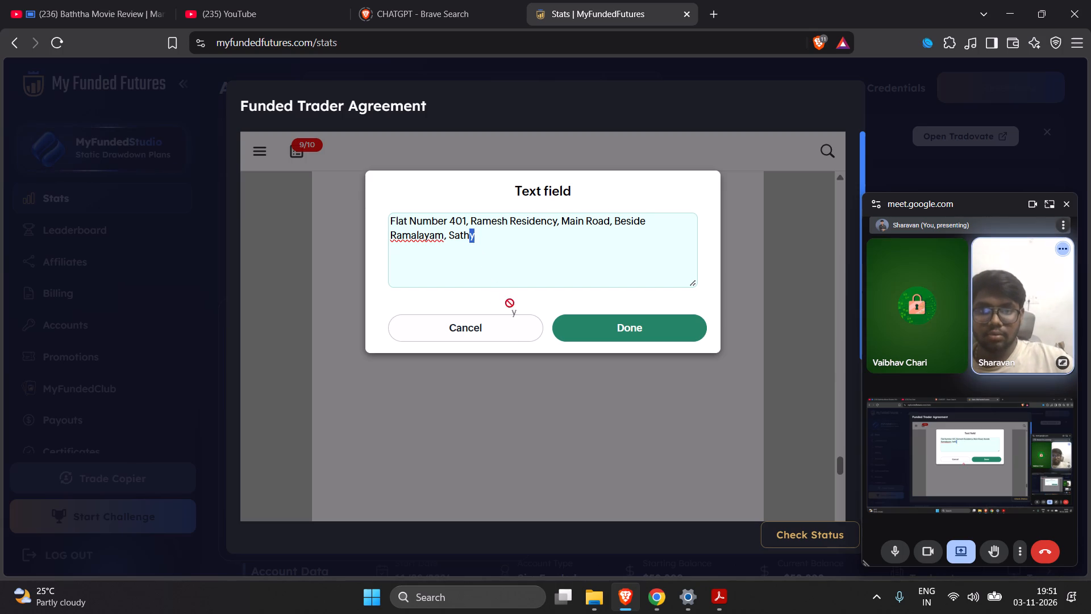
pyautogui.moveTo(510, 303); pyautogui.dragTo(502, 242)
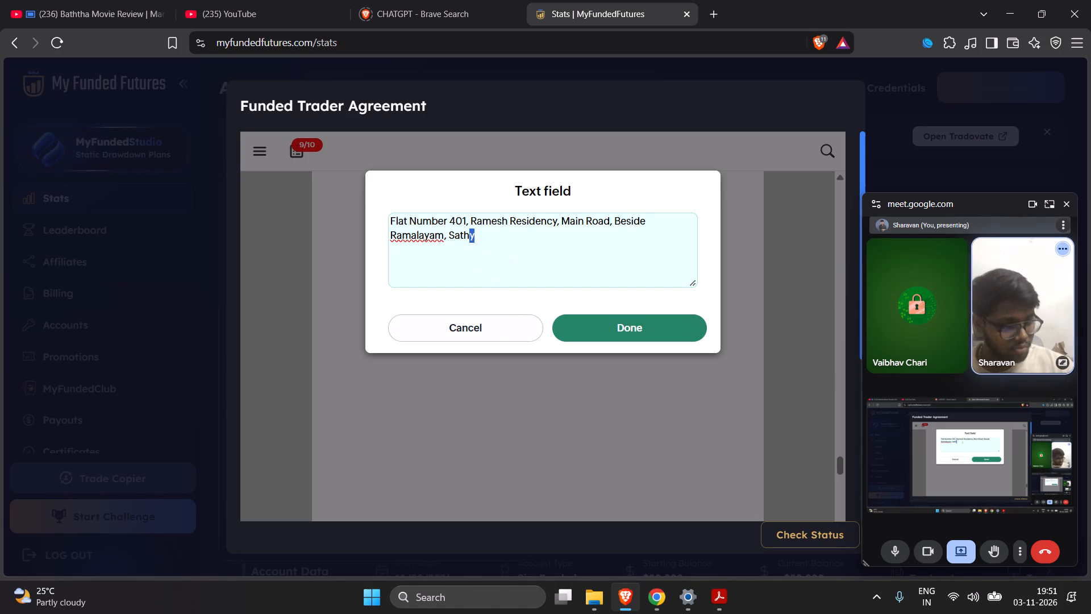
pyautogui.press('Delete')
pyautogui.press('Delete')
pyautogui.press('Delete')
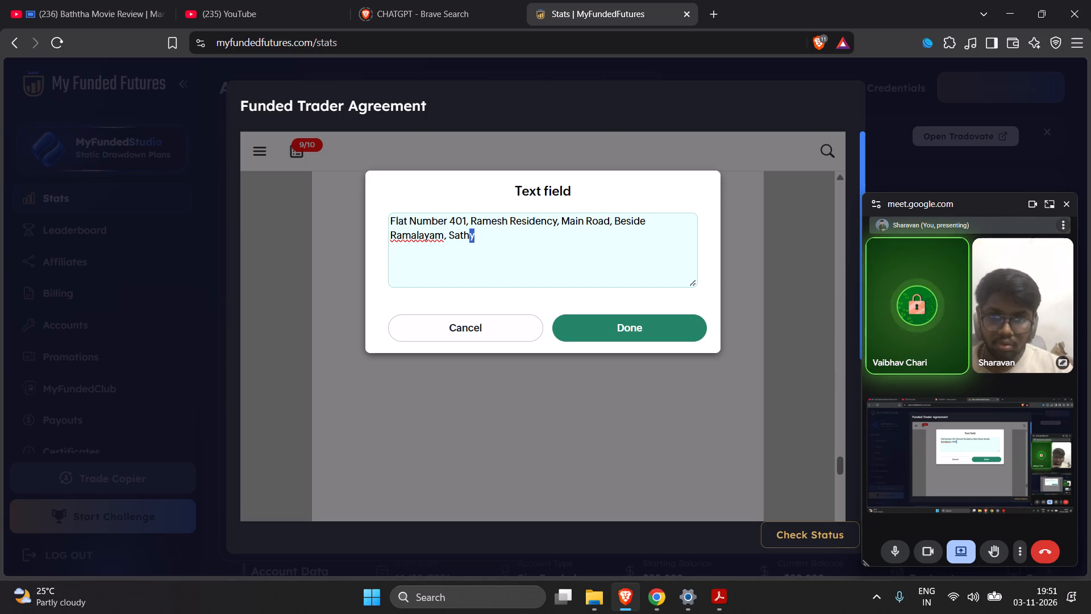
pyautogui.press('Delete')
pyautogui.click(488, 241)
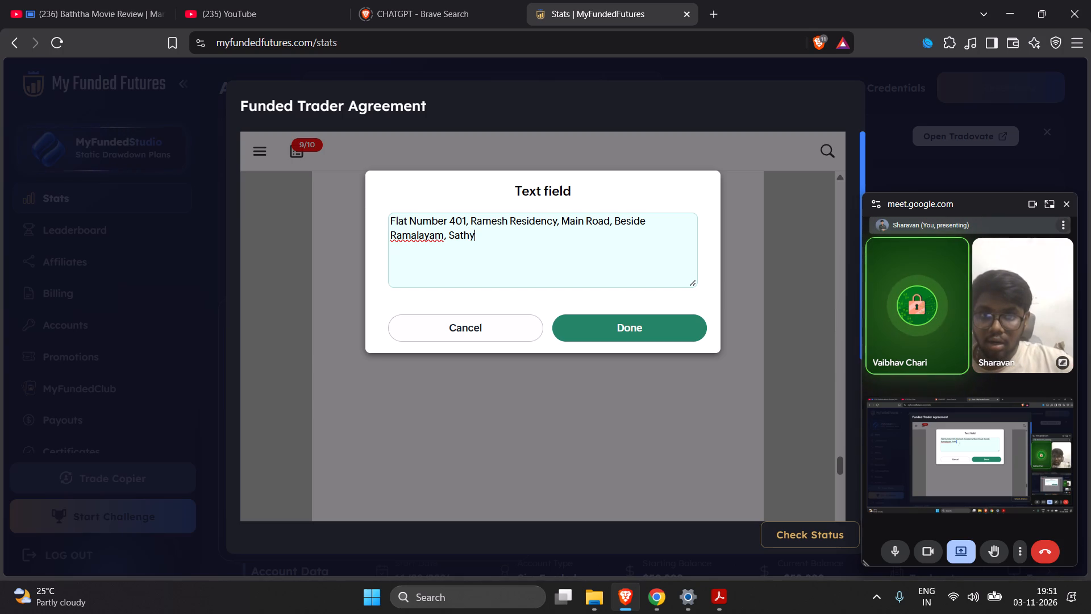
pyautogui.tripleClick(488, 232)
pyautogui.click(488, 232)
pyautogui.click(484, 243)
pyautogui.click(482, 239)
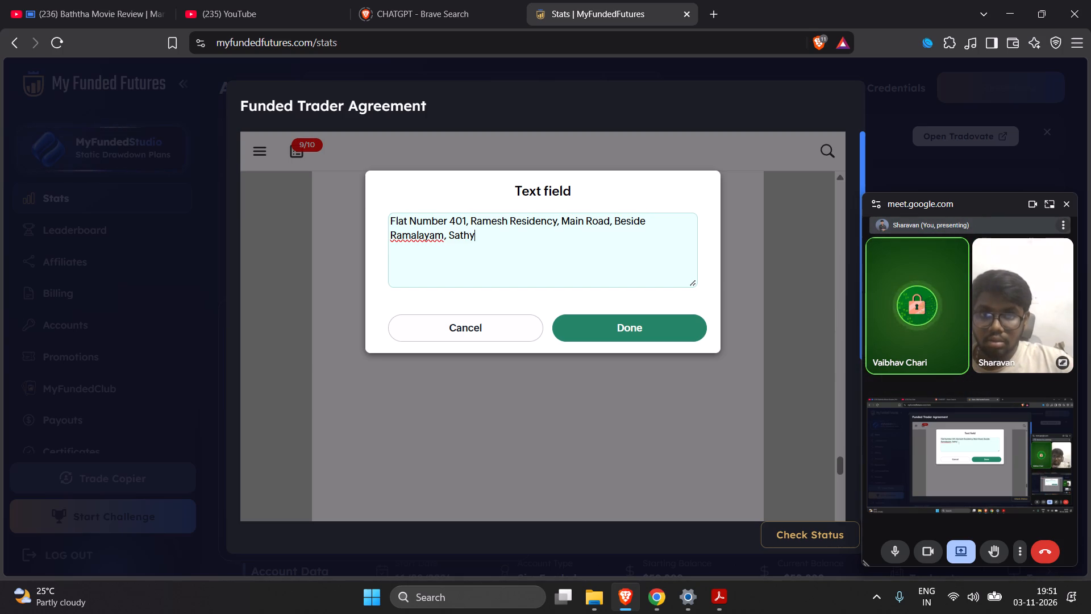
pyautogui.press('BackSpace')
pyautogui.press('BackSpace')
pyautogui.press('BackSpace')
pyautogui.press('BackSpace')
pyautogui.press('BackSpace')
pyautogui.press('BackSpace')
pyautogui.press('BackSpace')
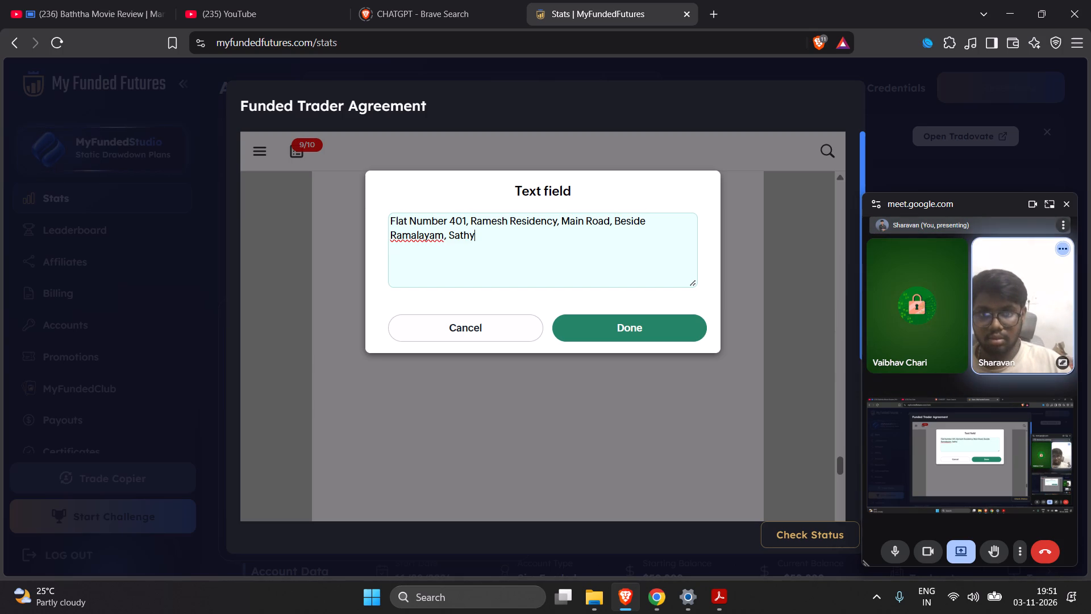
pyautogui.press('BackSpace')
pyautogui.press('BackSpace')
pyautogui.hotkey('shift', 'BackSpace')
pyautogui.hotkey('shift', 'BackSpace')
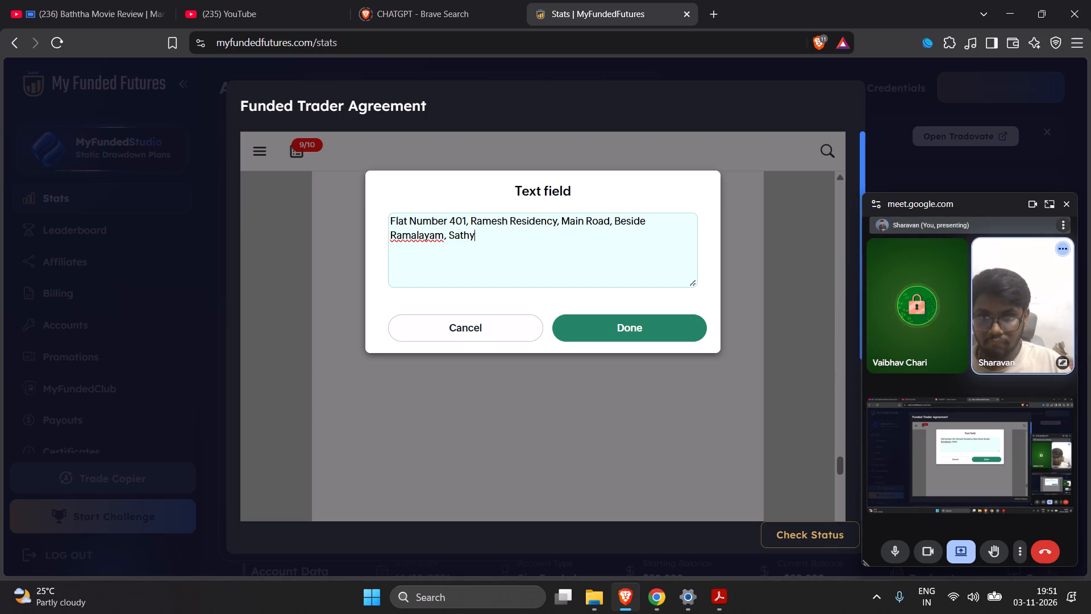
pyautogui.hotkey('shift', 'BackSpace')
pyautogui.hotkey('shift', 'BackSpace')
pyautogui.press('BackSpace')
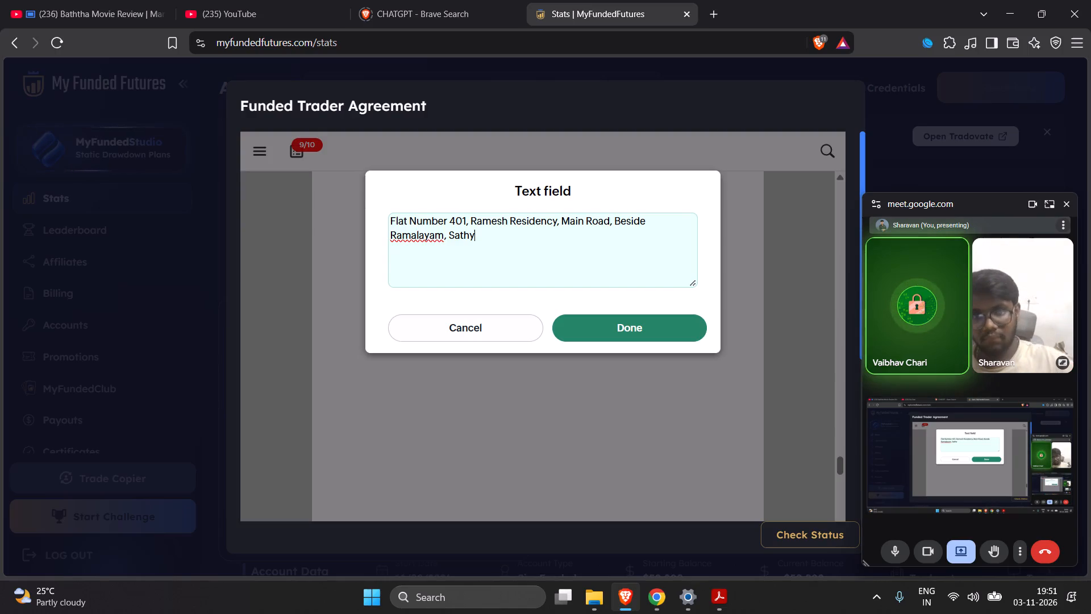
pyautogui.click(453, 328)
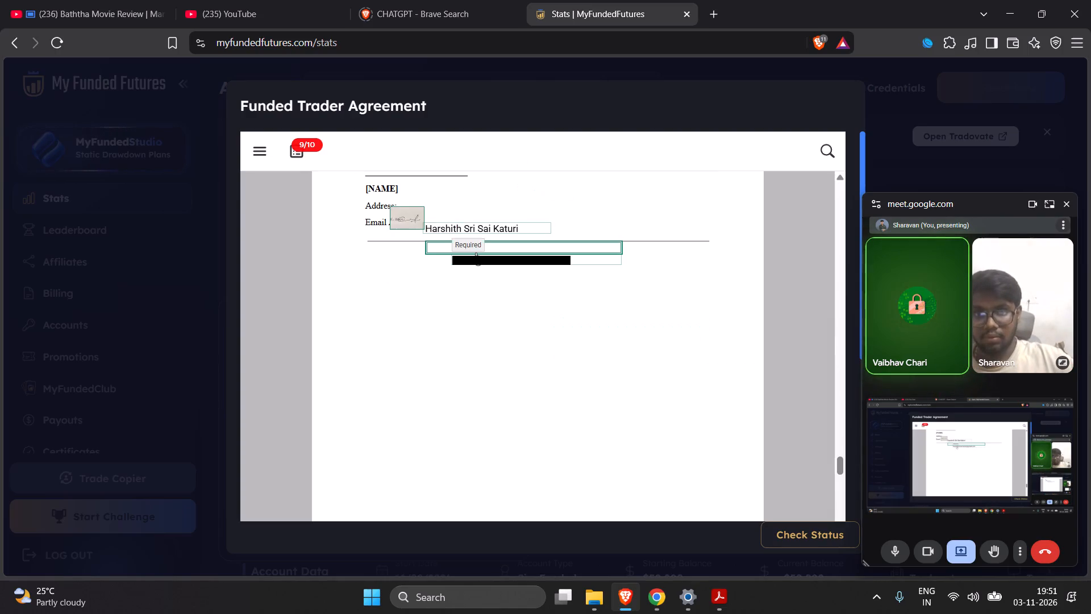
# Start the trader's address in the remaining required text field between name and email with the flat number and a comma.
pyautogui.click(478, 246)
pyautogui.click(430, 224)
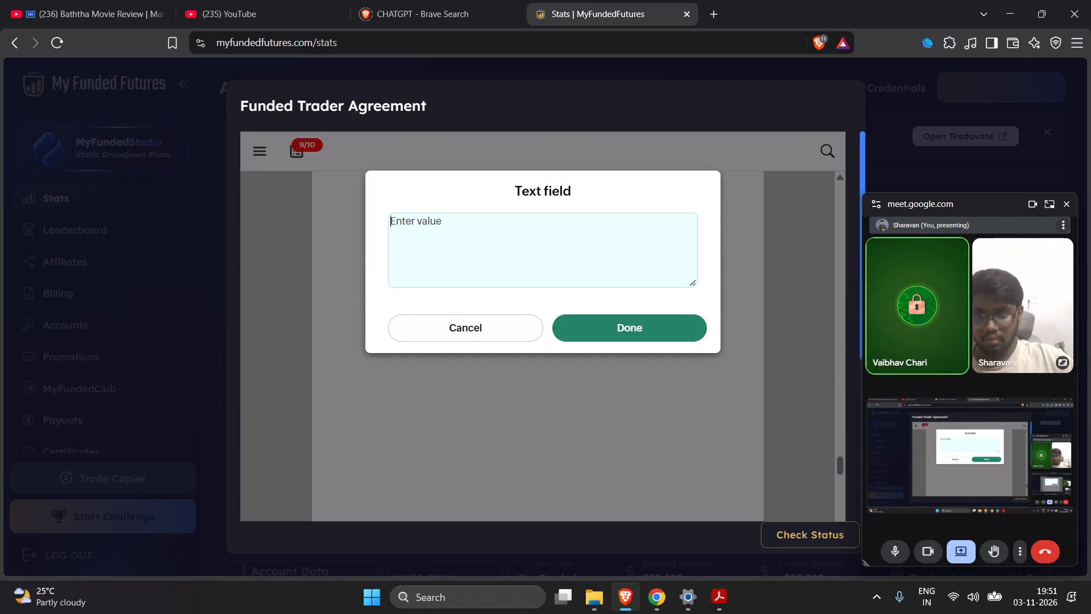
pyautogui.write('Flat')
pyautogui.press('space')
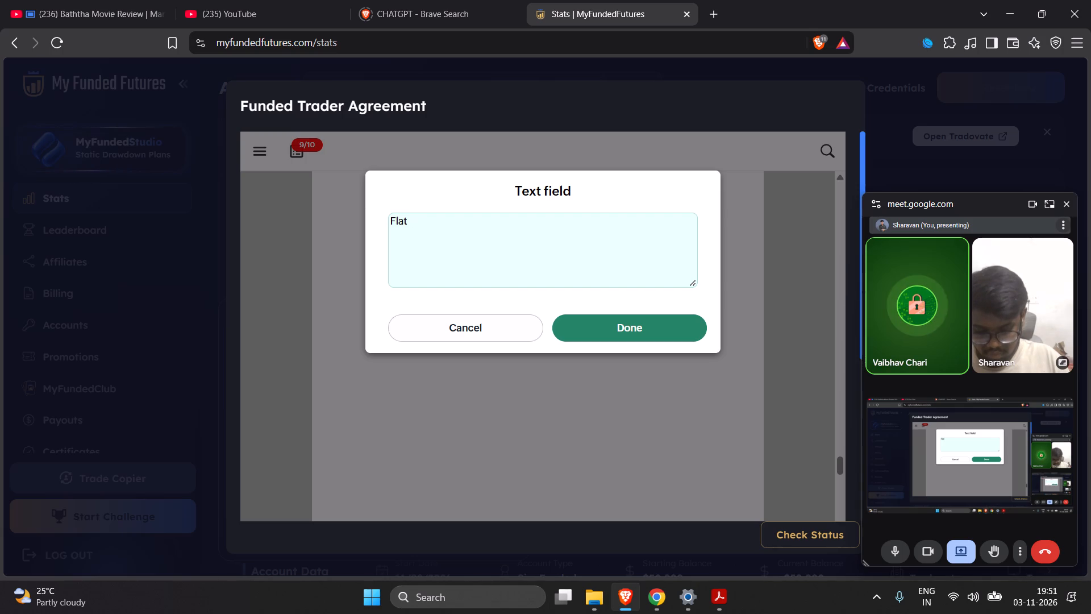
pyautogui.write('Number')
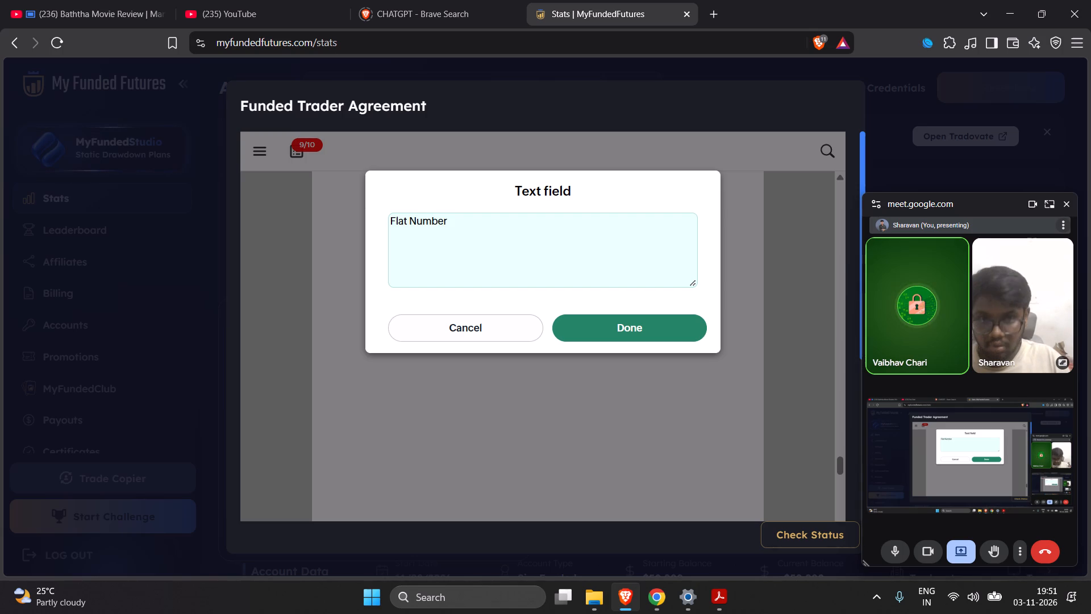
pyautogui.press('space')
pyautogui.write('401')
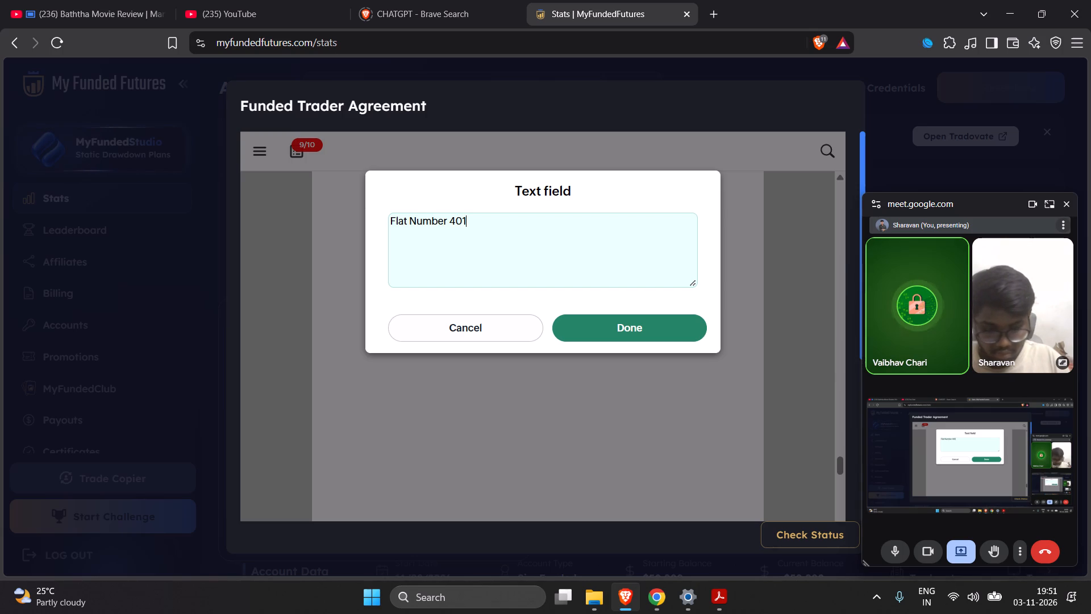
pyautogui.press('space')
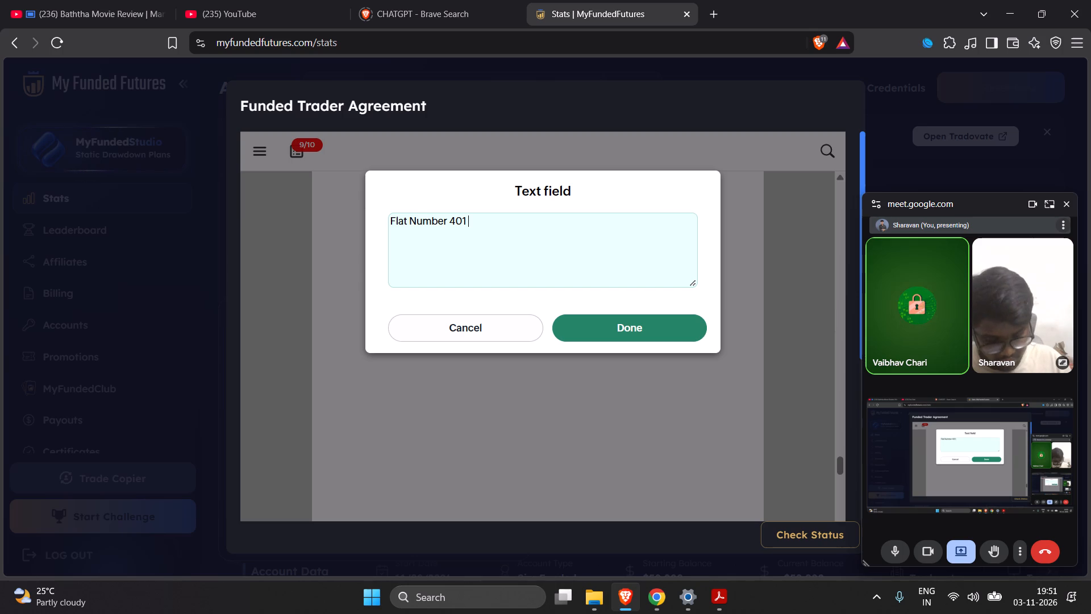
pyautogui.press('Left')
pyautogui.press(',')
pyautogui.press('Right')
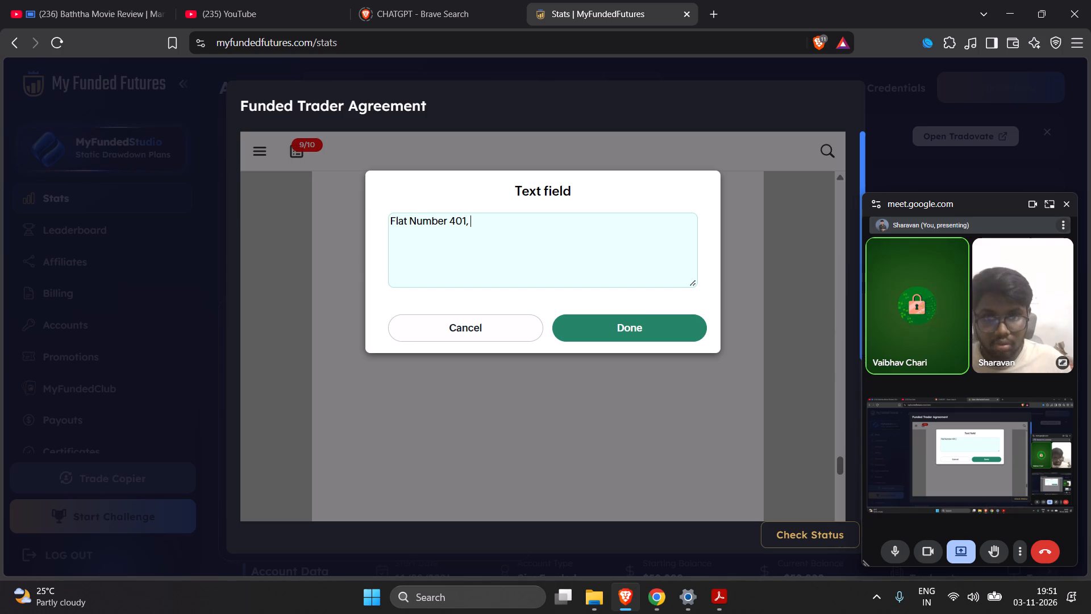
# Continue the address with the residence name, the road and the nearby landmark, separated by commas.
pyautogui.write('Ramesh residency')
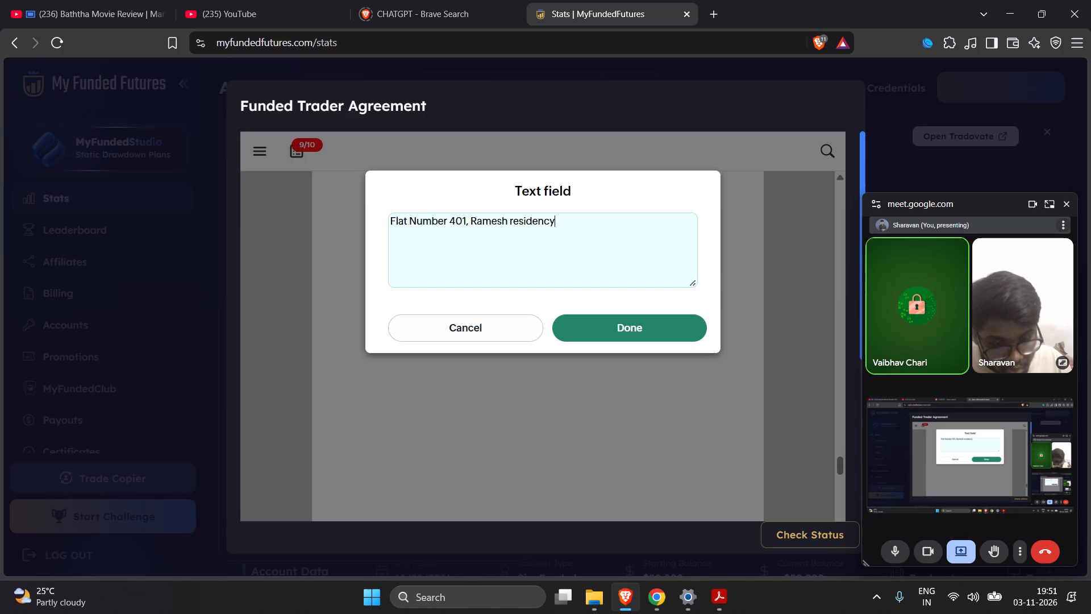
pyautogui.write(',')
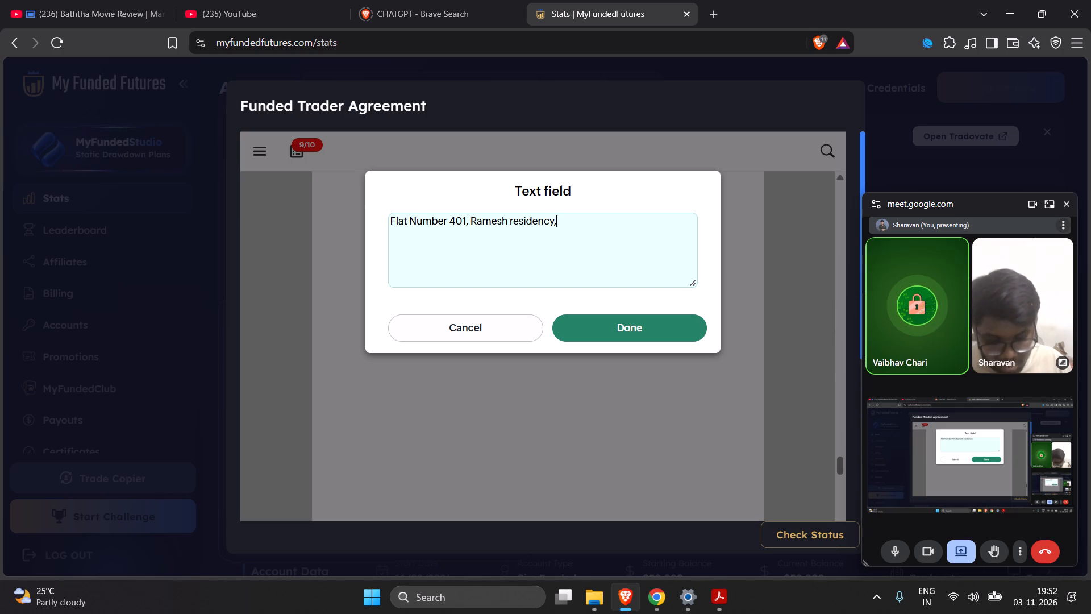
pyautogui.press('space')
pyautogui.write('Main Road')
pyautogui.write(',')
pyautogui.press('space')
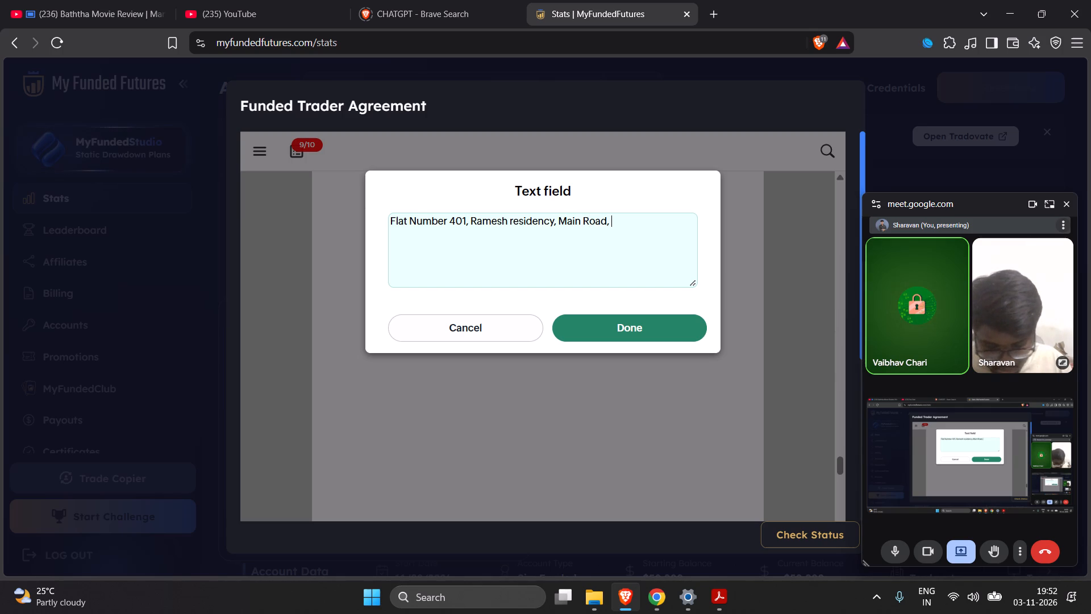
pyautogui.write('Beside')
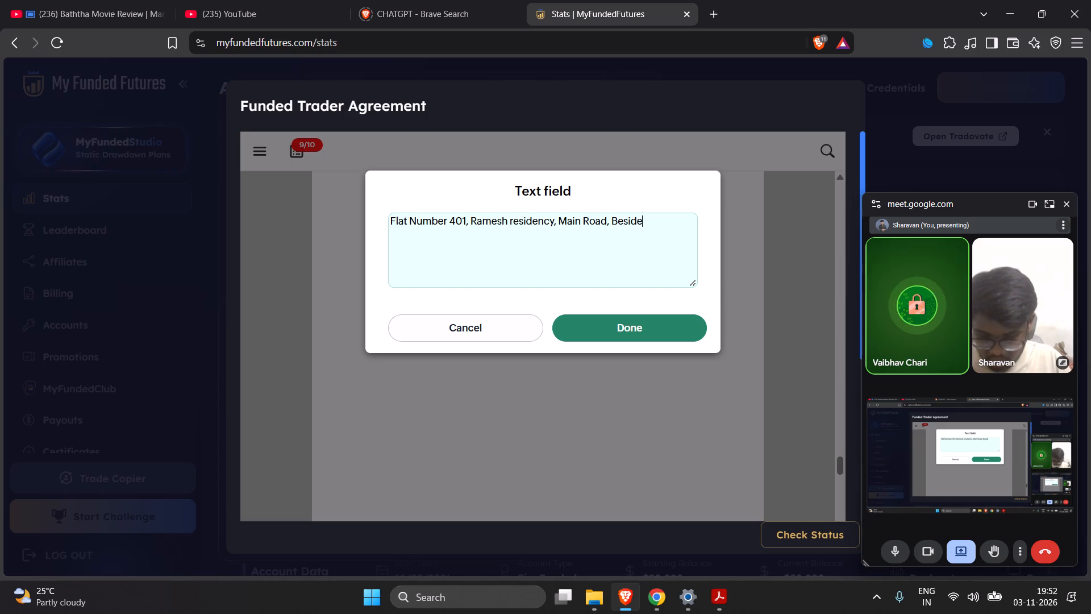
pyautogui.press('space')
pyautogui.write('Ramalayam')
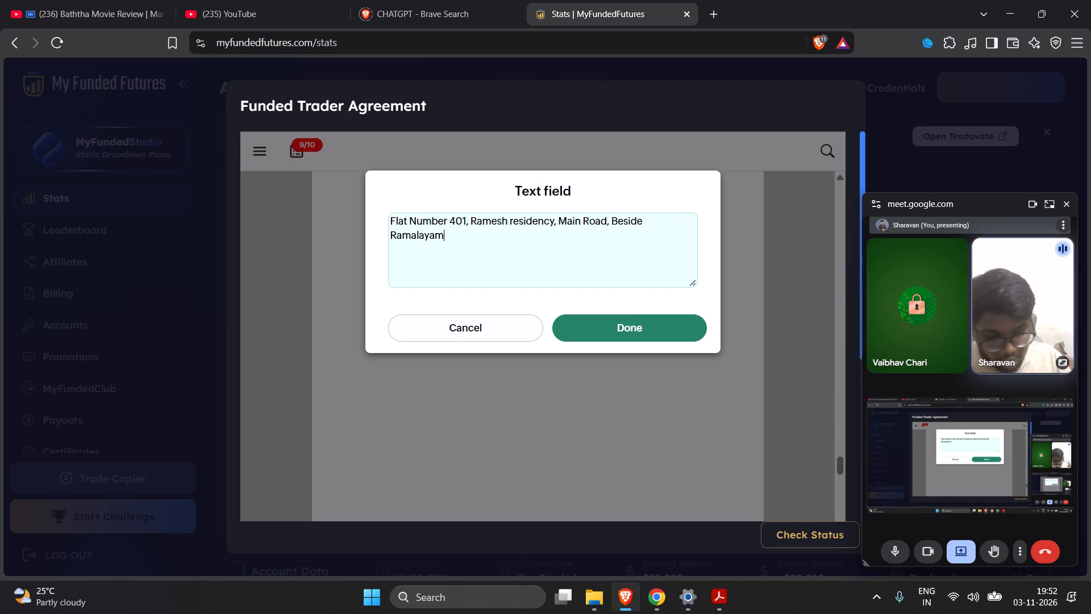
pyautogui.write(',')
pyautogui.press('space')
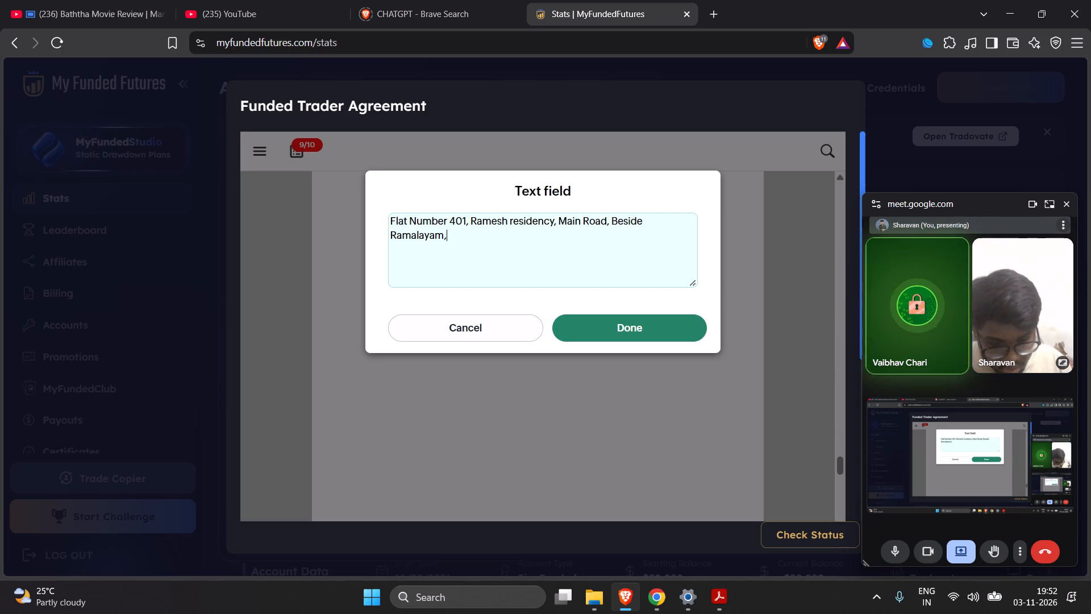
# Add the mandal and the town to the trader's address, separated by commas.
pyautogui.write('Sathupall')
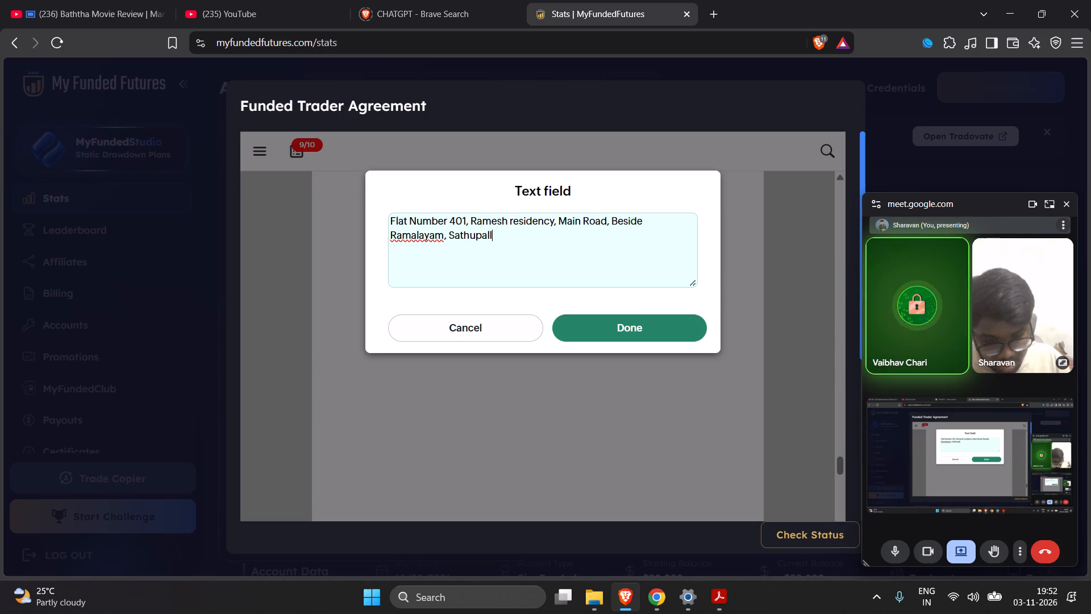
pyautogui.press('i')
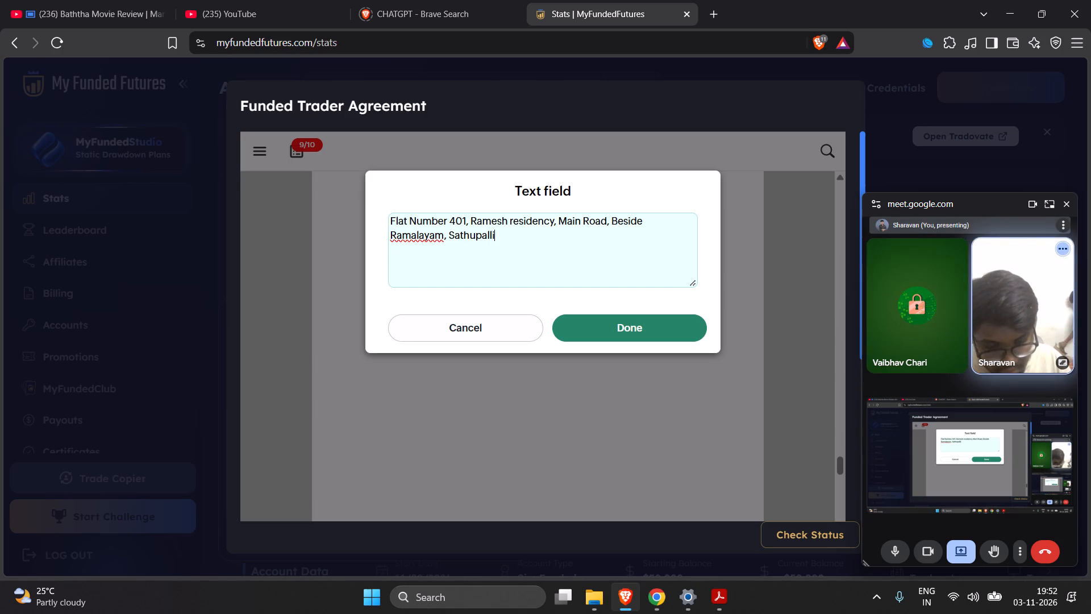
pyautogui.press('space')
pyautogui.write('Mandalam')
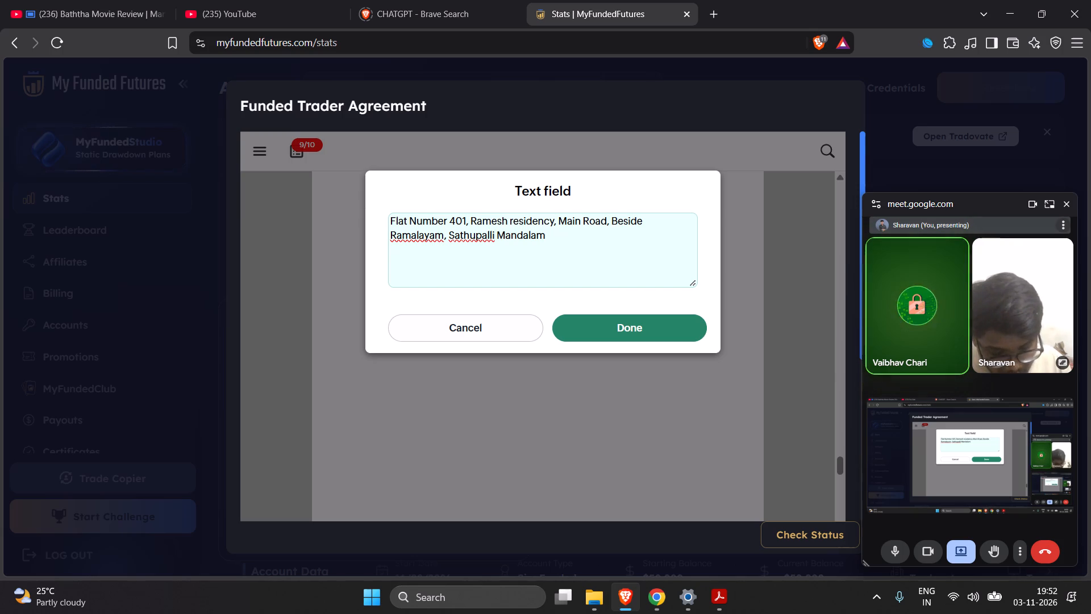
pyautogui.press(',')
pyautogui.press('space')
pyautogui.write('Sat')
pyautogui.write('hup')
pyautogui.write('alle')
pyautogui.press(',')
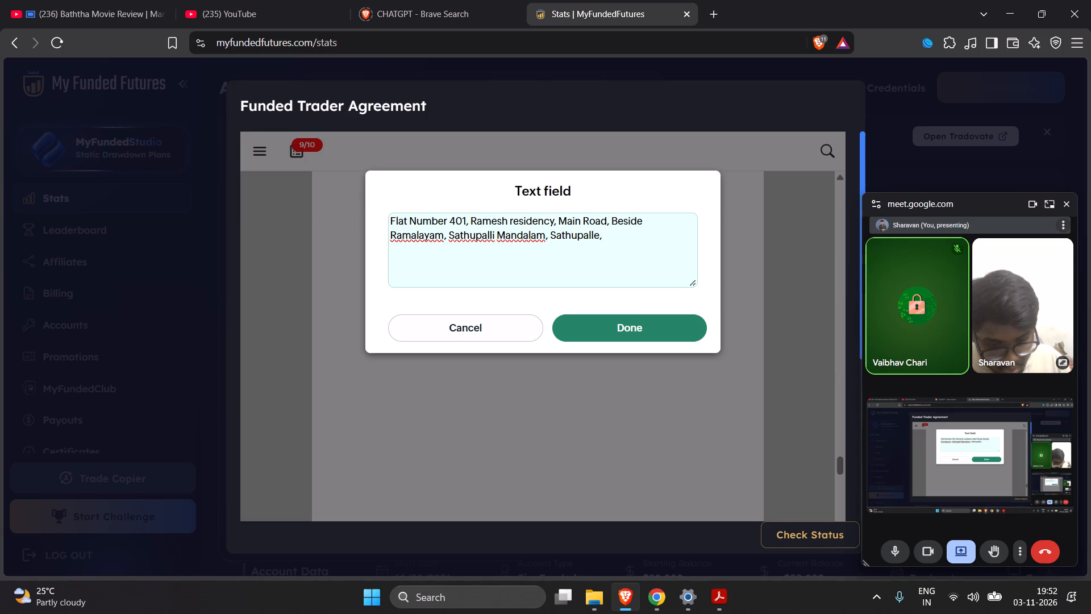
# Add the post office and district to the address, prefixed with "PO:" and "DIST:".
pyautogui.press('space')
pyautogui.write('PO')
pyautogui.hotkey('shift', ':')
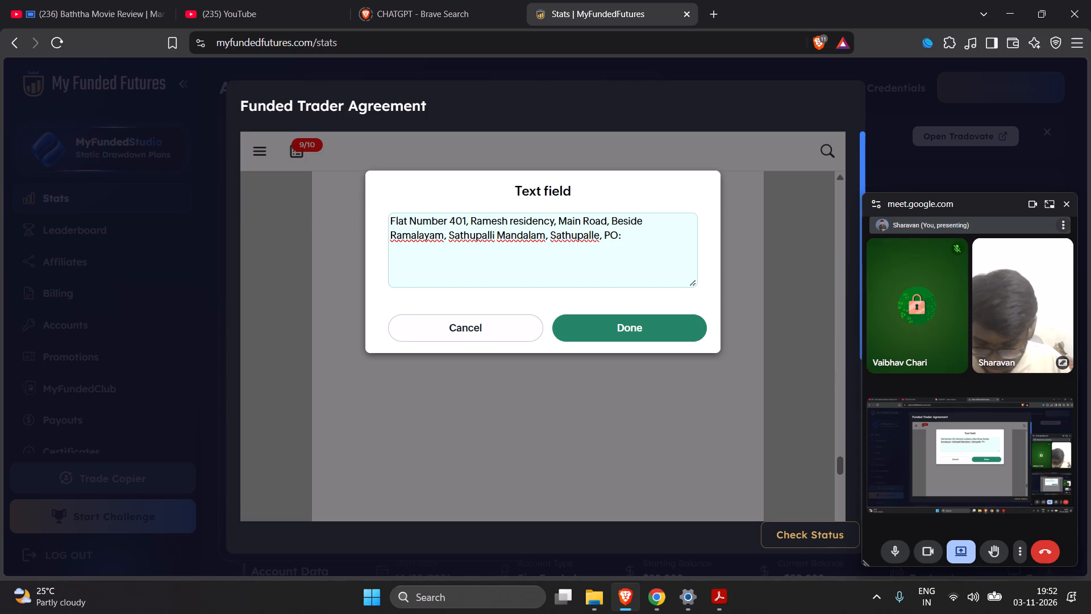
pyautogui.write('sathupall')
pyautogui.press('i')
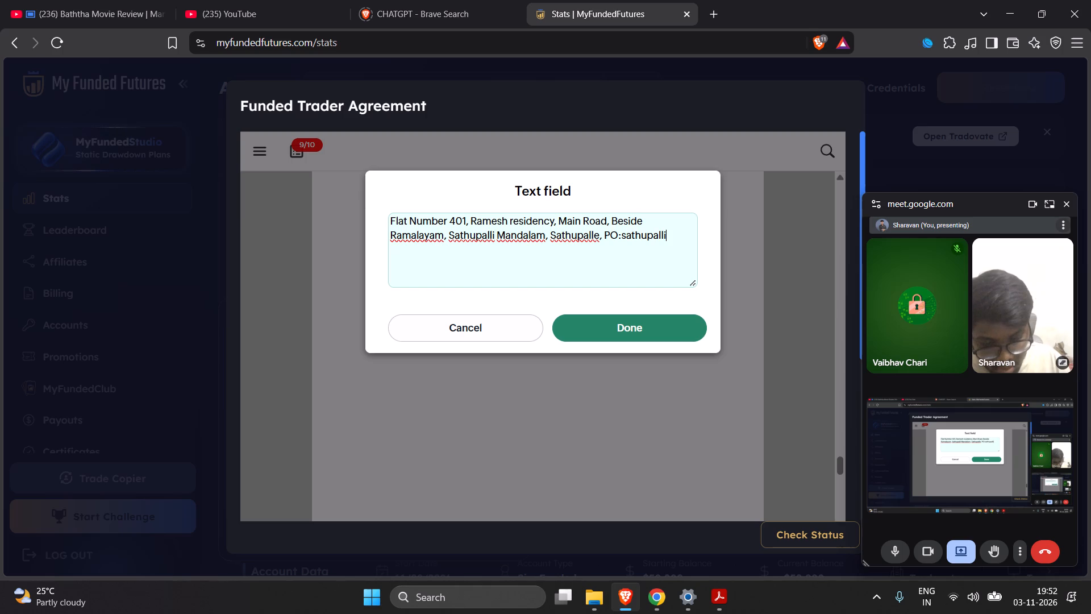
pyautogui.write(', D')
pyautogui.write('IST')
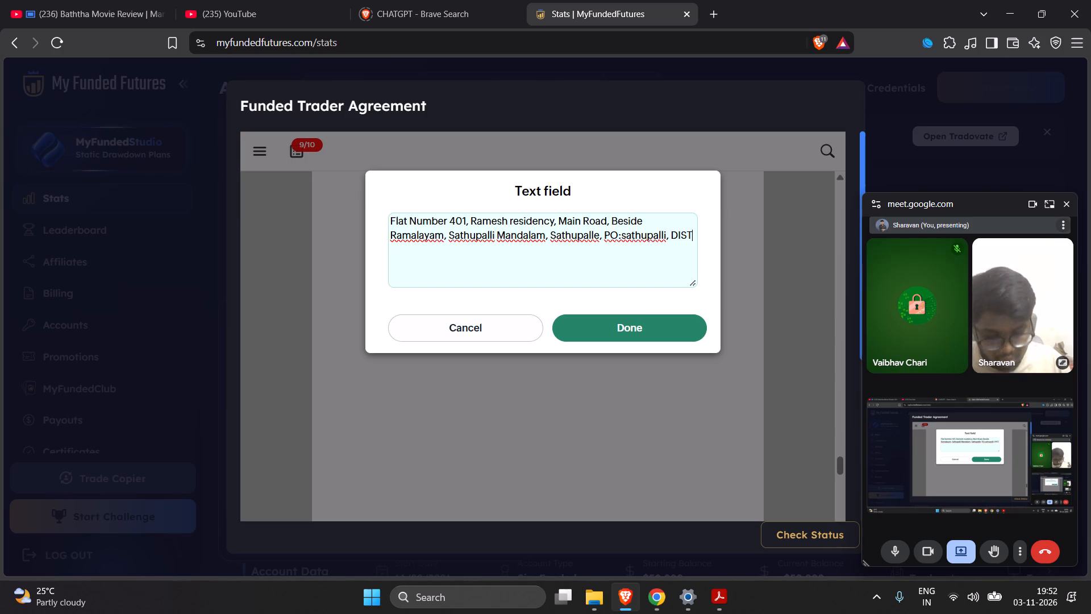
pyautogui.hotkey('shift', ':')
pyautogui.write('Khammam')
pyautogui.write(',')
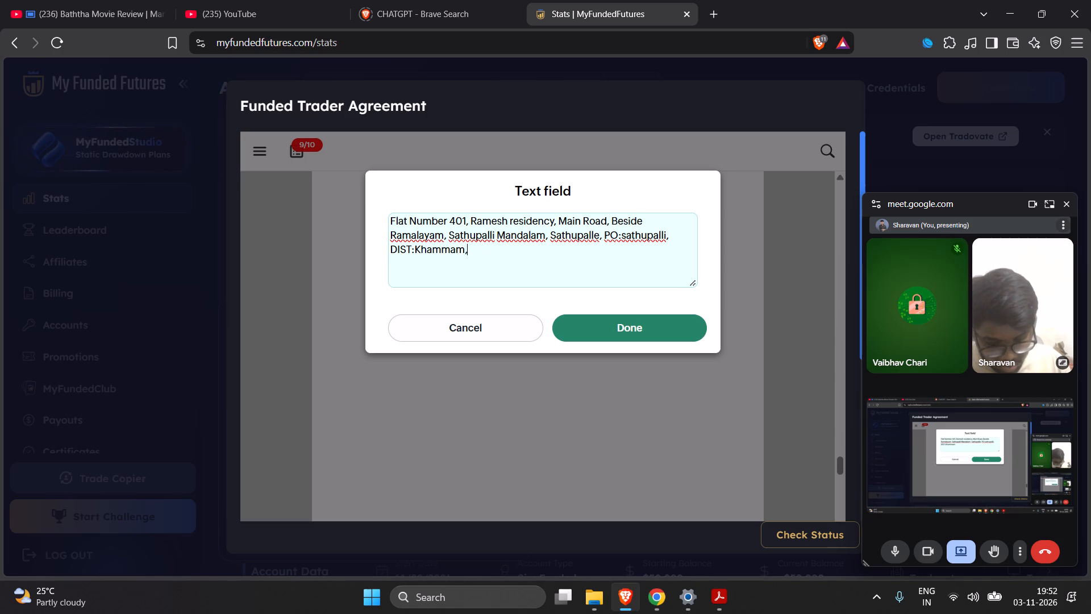
# Complete the address with the state and postal code, separated by a comma and space, and save the text field.
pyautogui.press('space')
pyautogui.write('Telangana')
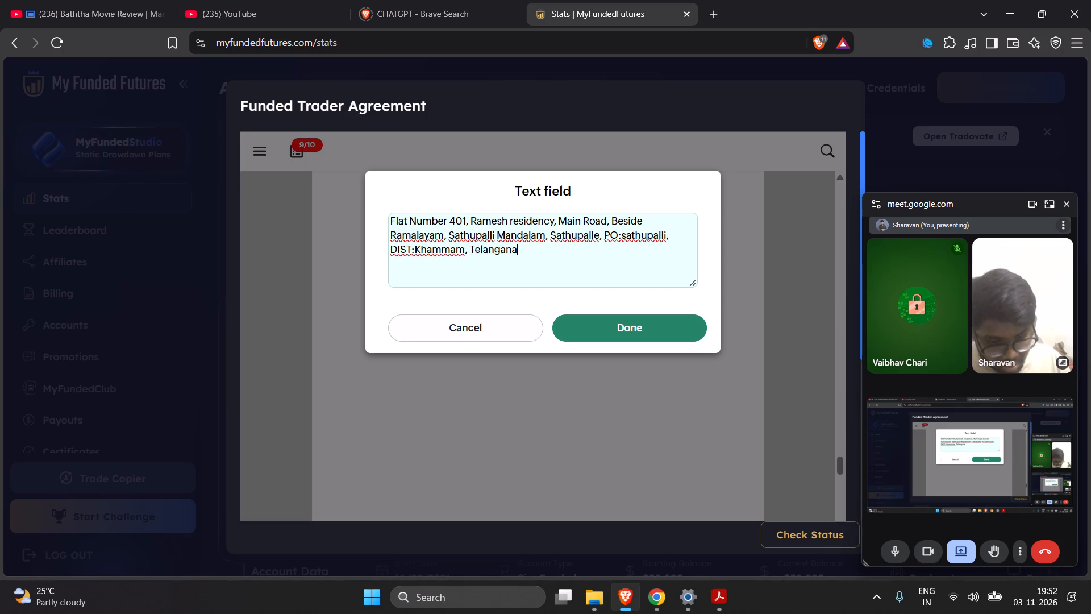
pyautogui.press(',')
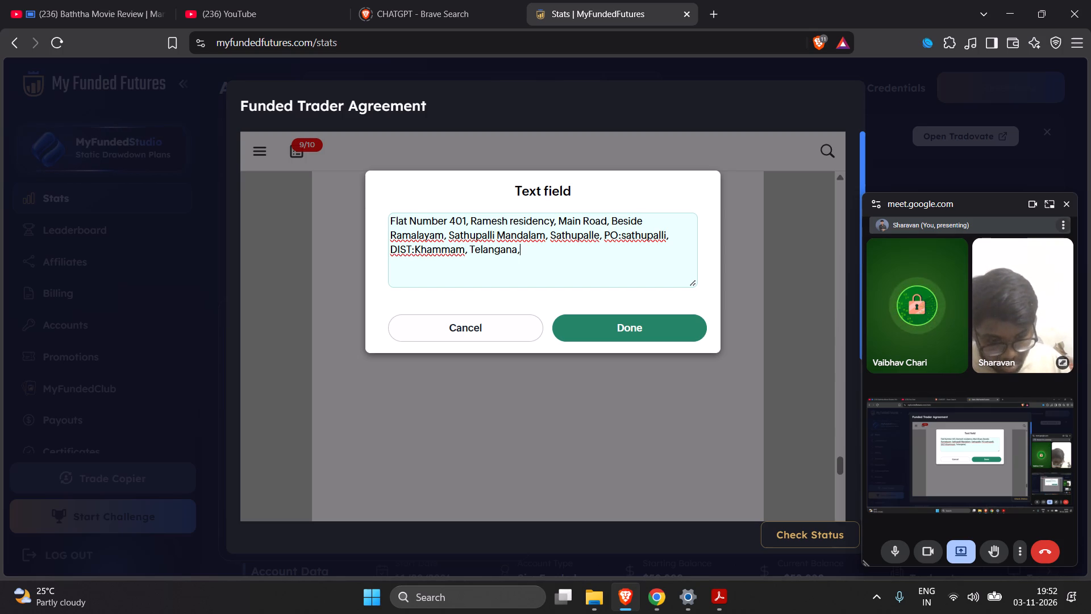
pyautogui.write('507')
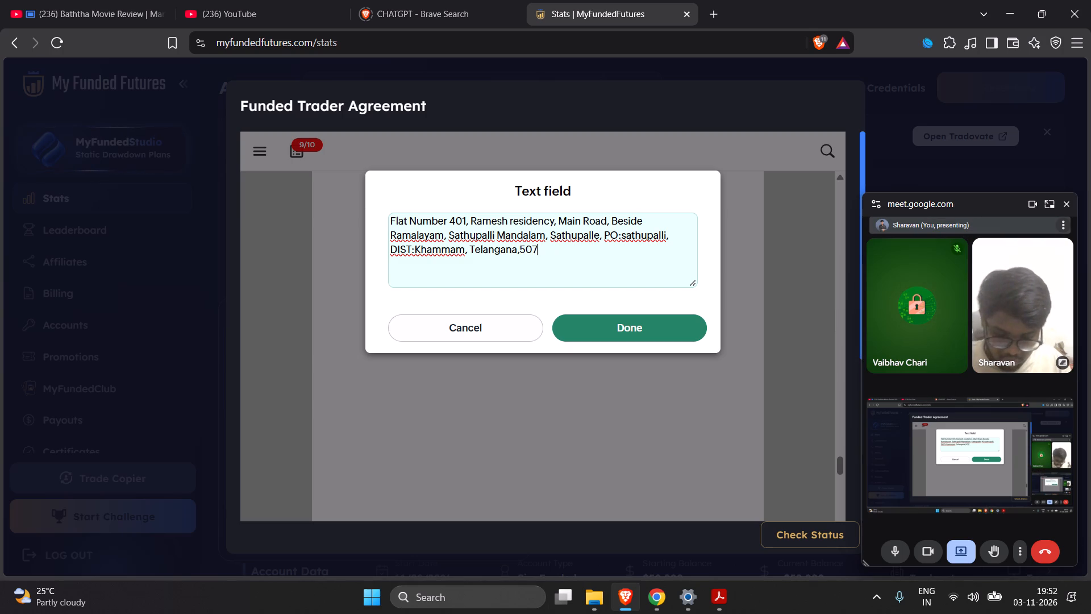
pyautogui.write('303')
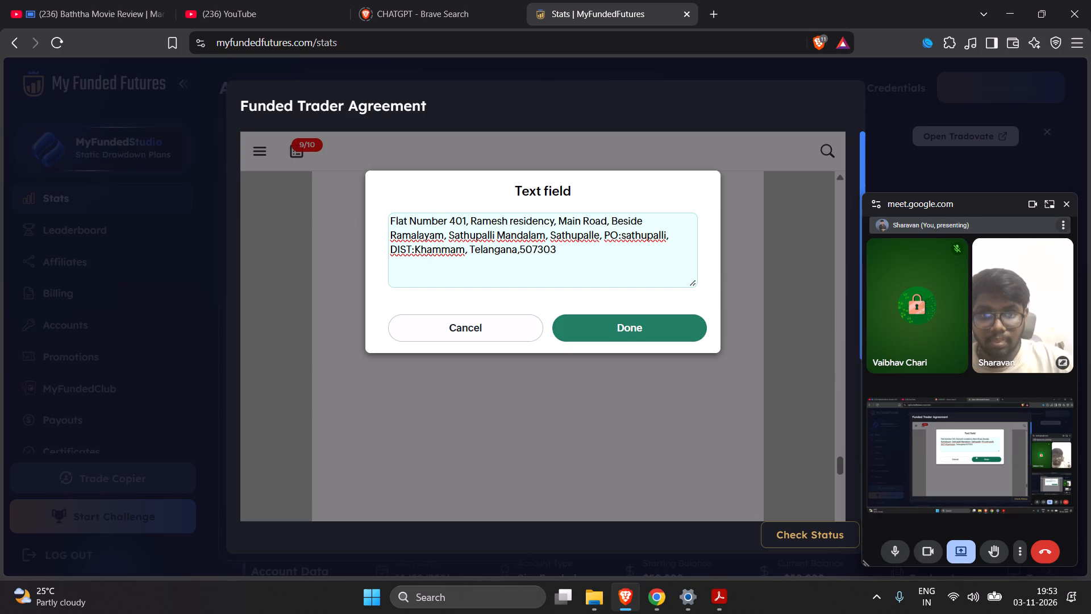
pyautogui.click(520, 250)
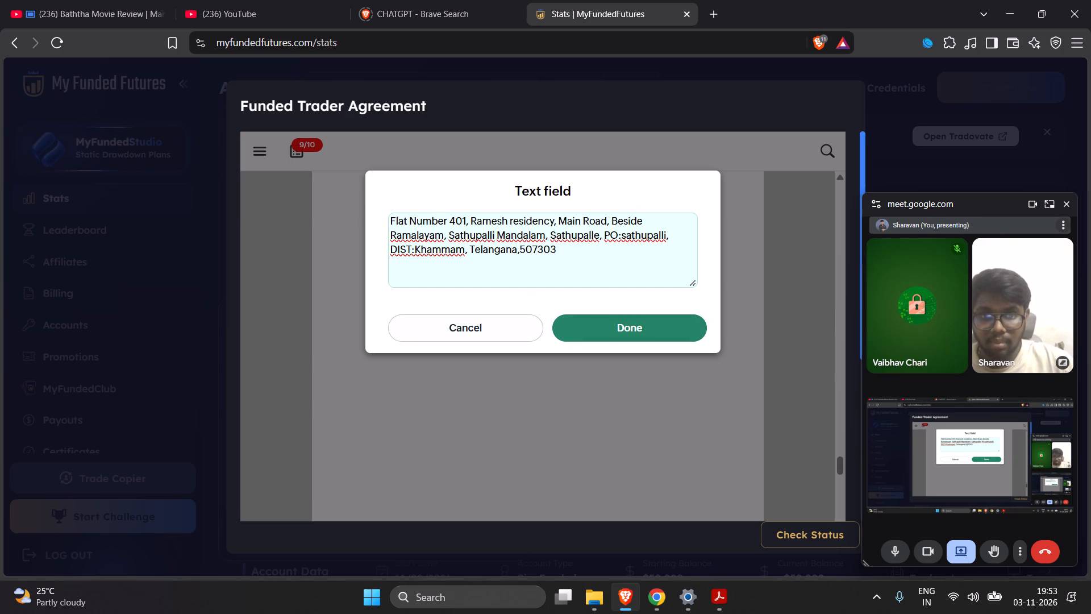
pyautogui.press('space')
pyautogui.click(597, 326)
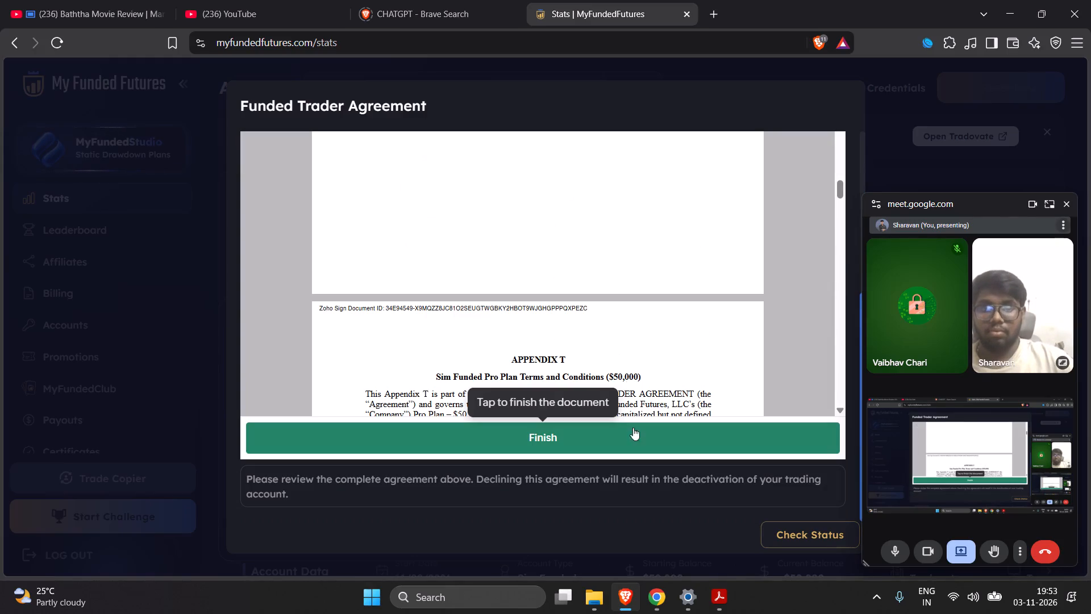
# Finish the Funded Trader Agreement document.
pyautogui.click(635, 441)
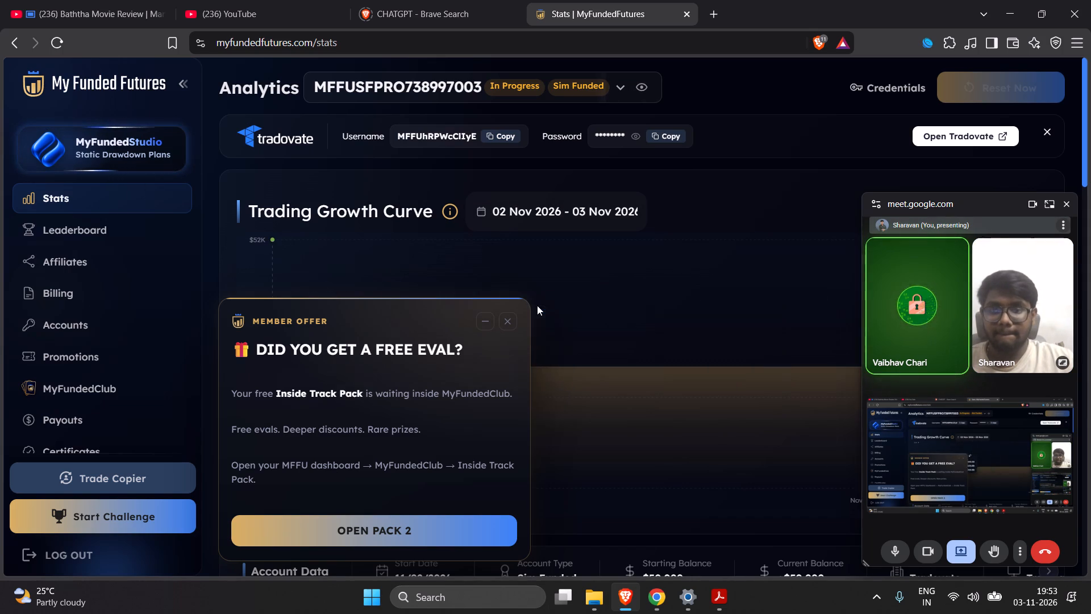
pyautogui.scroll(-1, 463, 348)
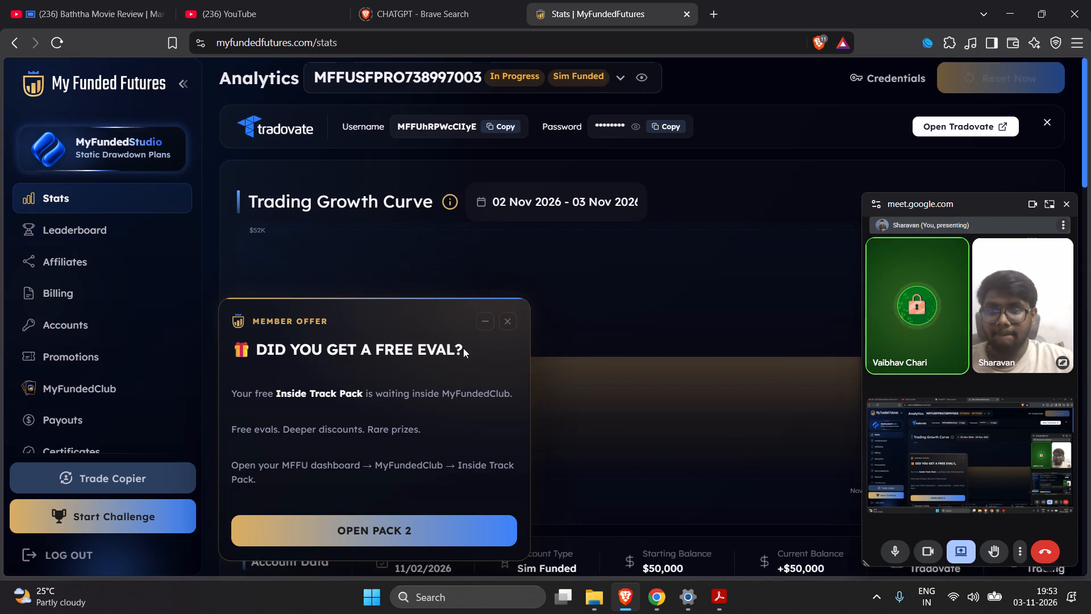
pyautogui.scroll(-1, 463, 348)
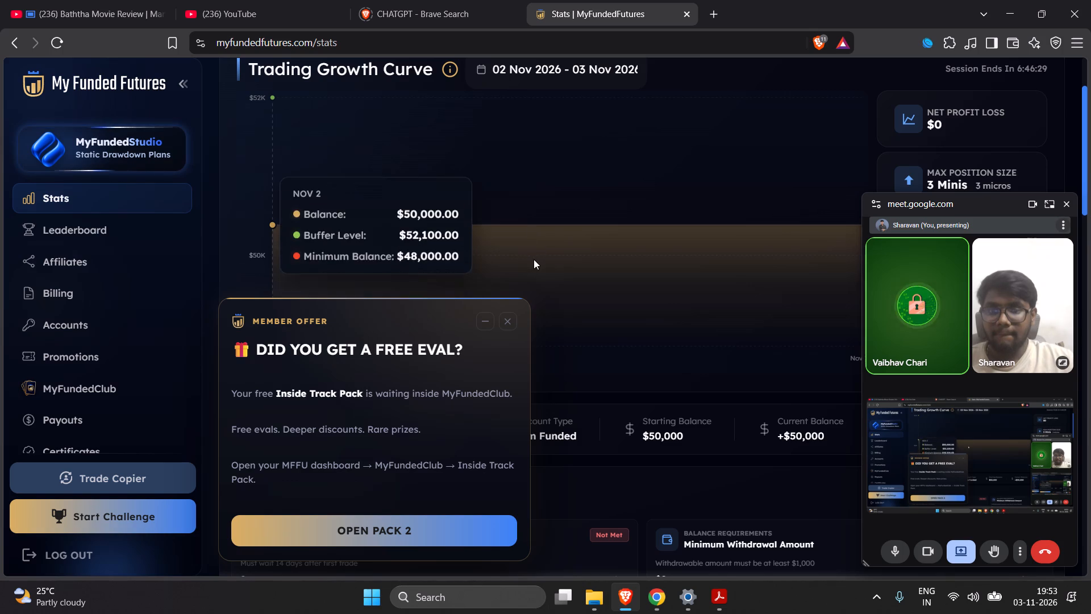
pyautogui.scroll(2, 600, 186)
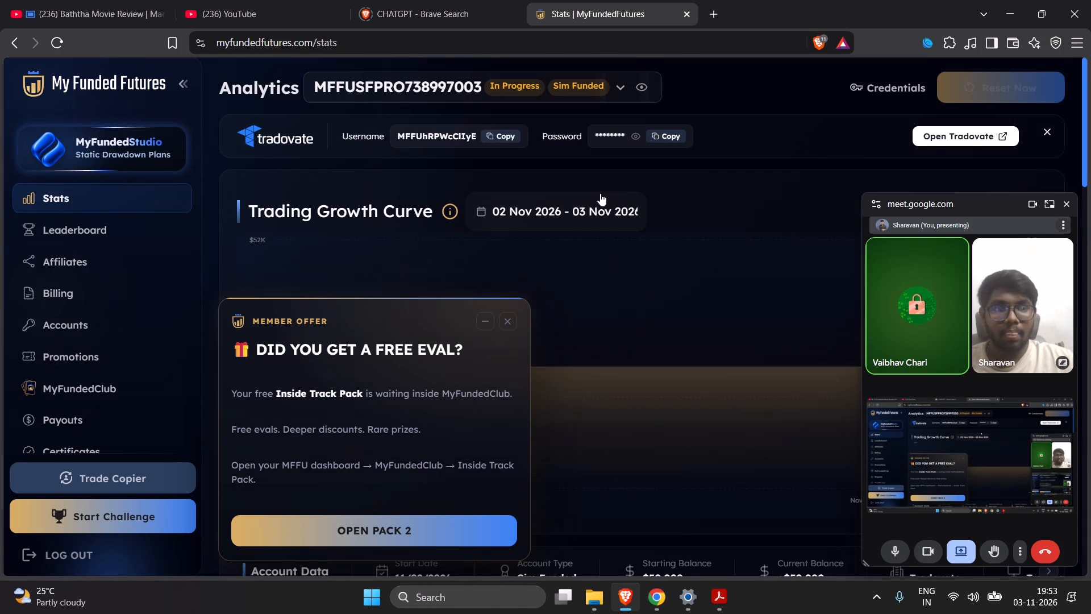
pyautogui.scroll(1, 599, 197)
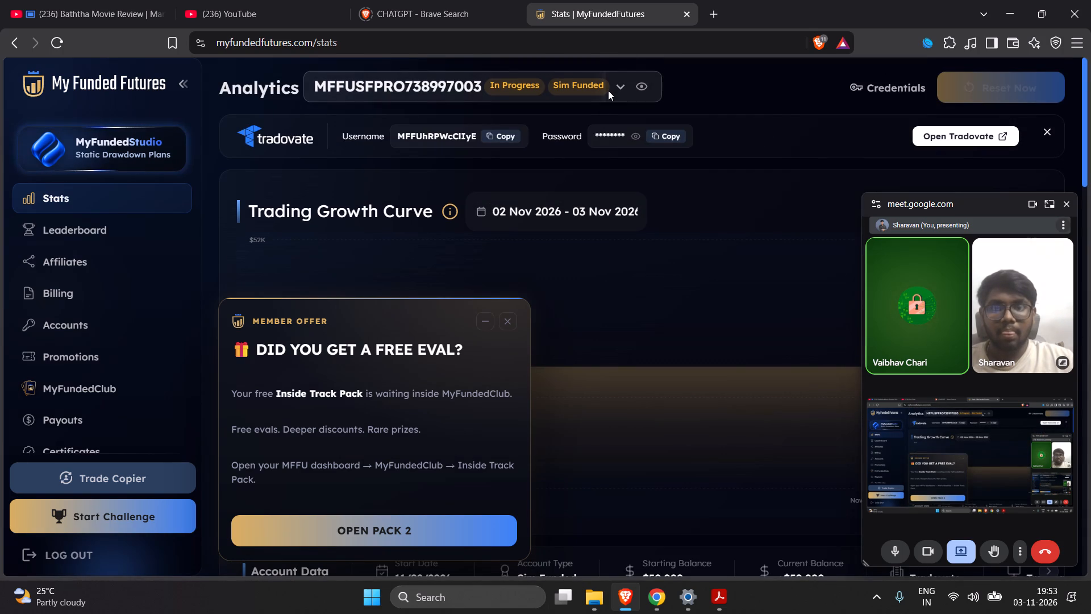